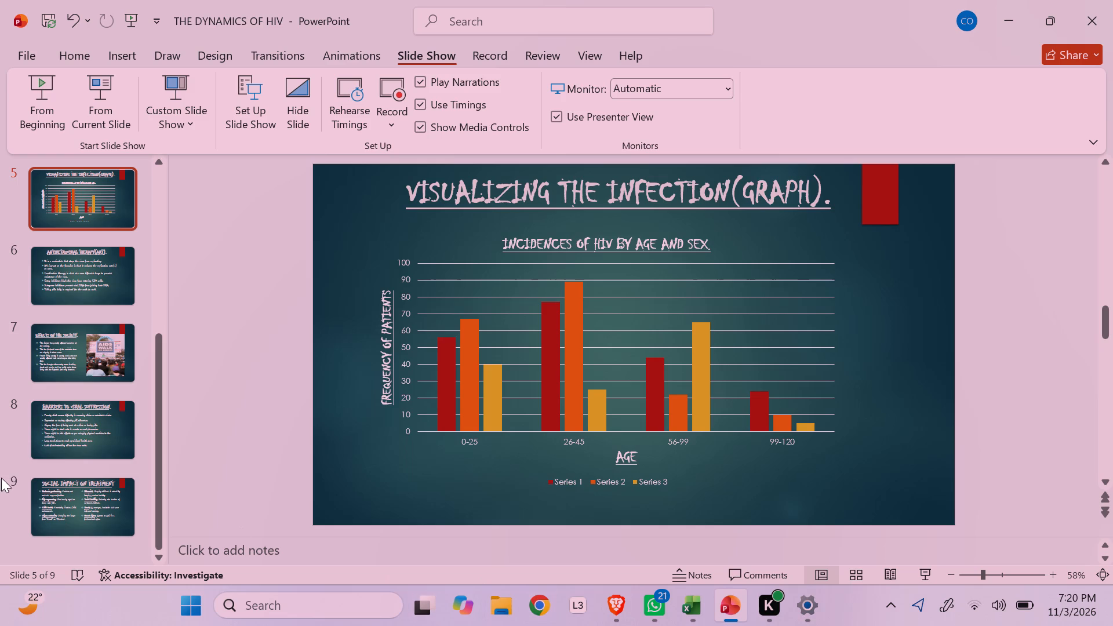
Save the presentation and add a Comparison-layout slide after the last slide, "Social Impact on Treatment".
left_click(45, 486)
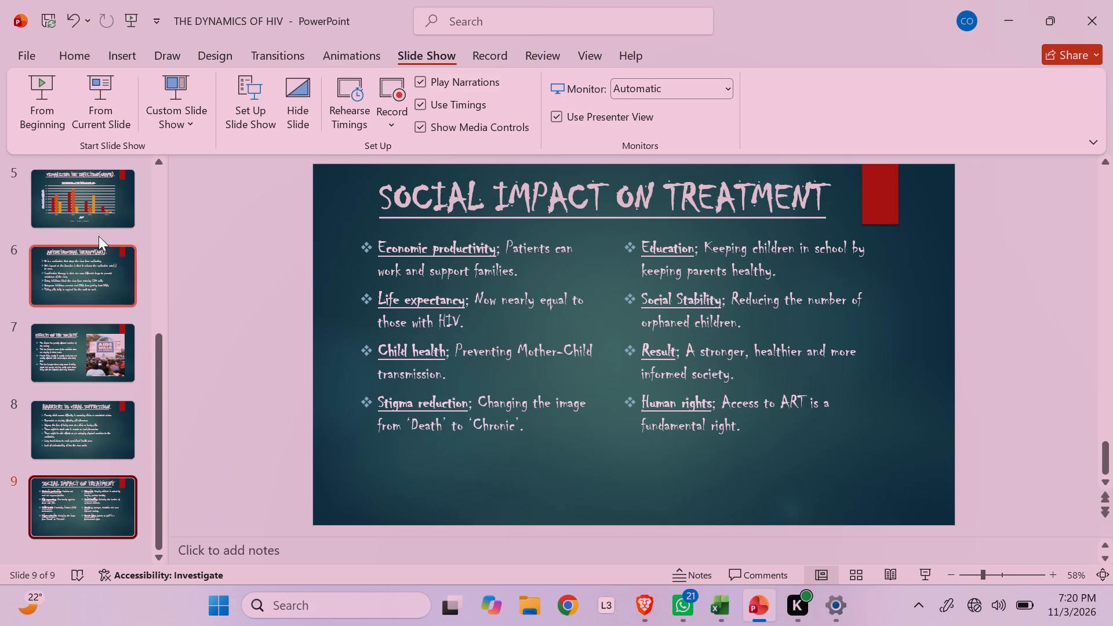
left_click(65, 58)
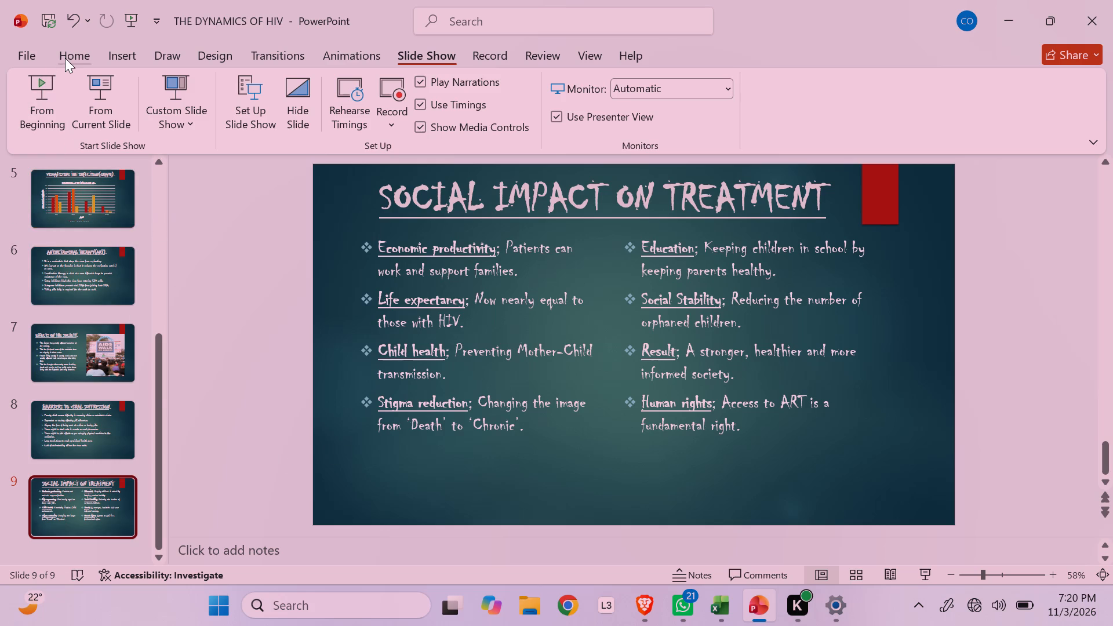
left_click(43, 14)
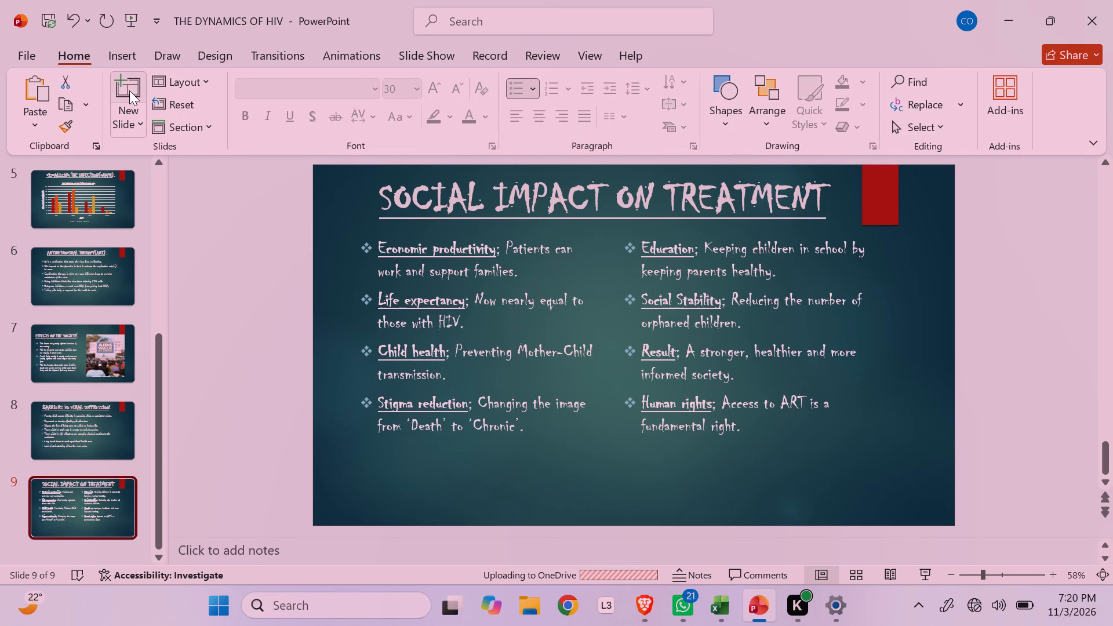
left_click(126, 123)
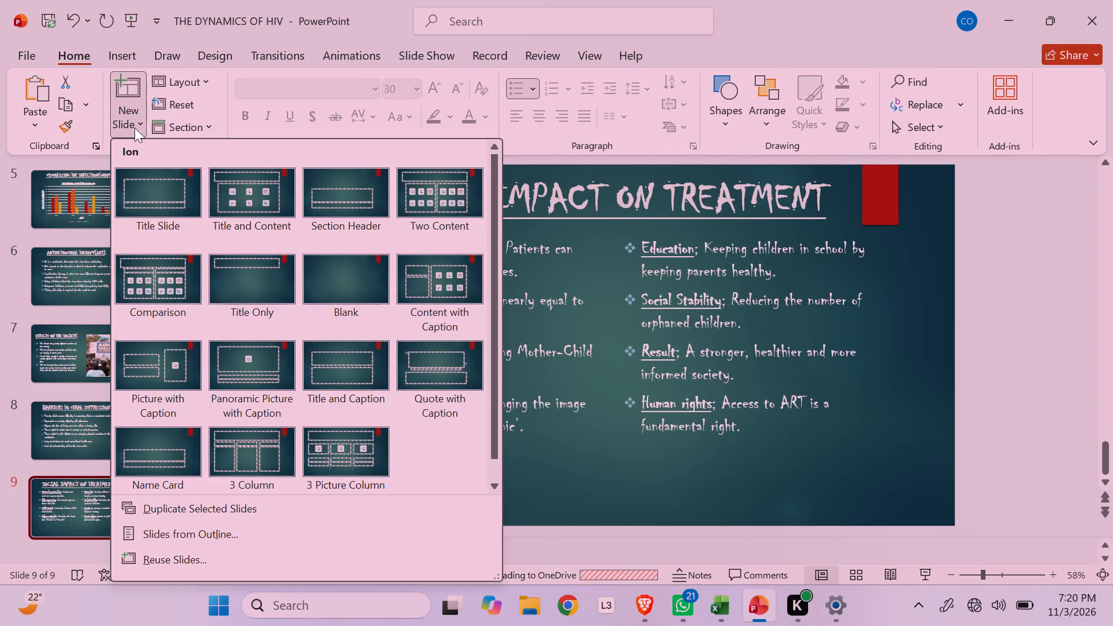
left_click(154, 272)
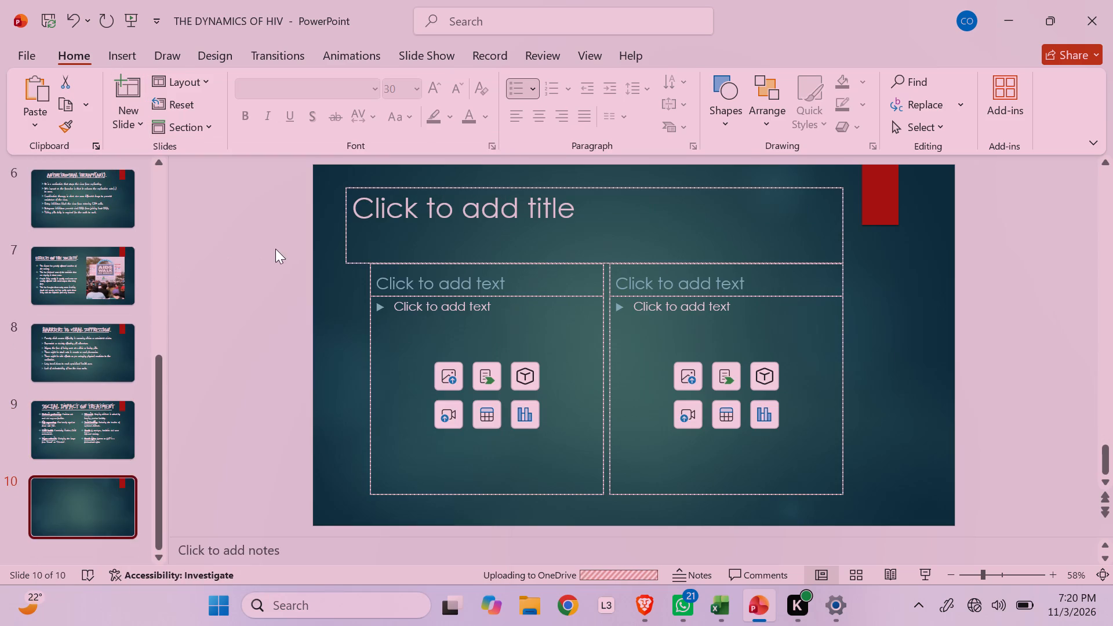
Enter the title "CD4 COUNTS VS VIRAL LOAD." on the new slide in the Chiller font.
left_click(365, 215)
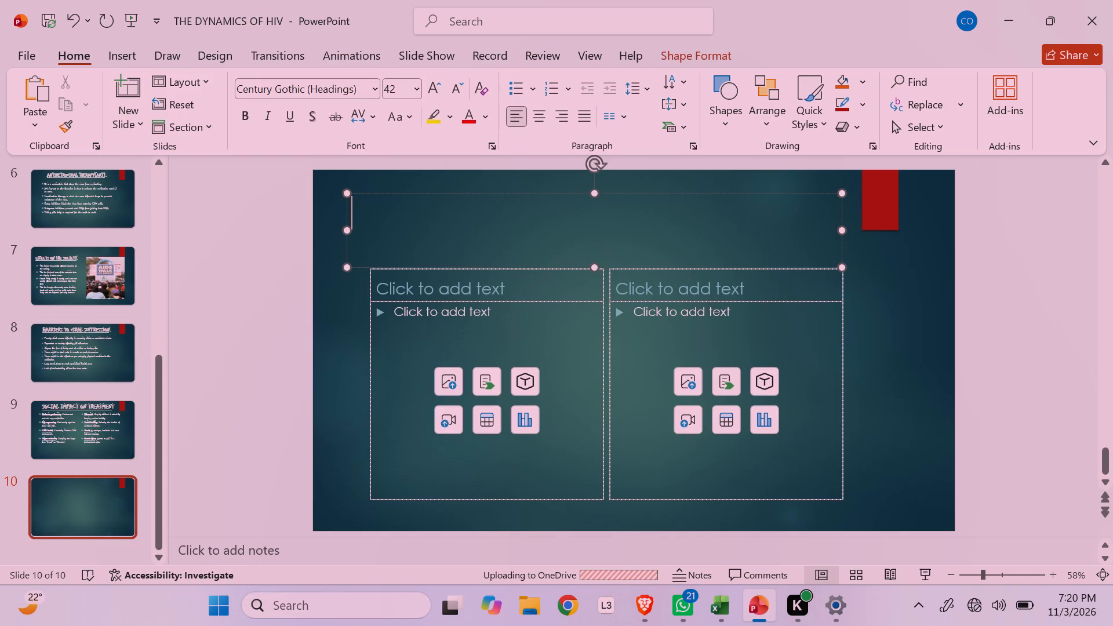
left_click(374, 92)
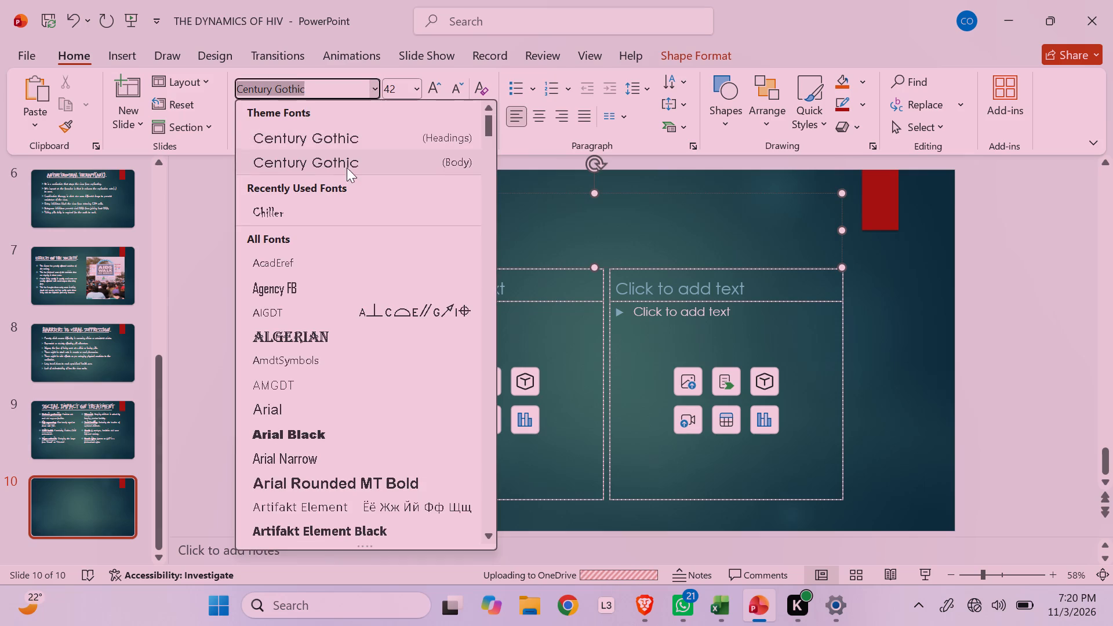
left_click(332, 203)
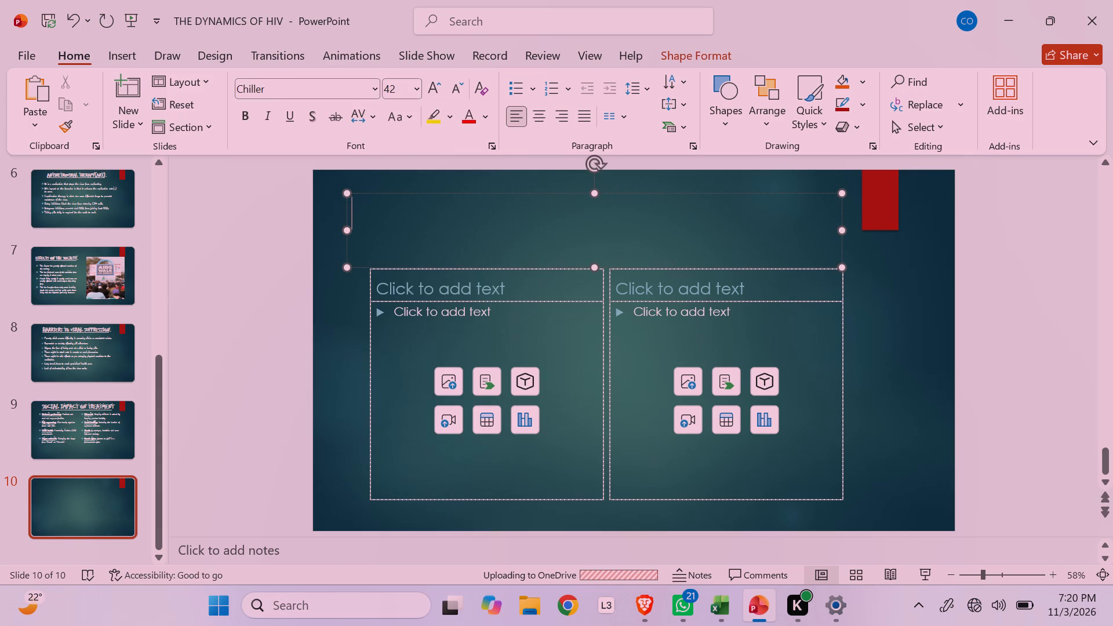
type("CD4")
key("space")
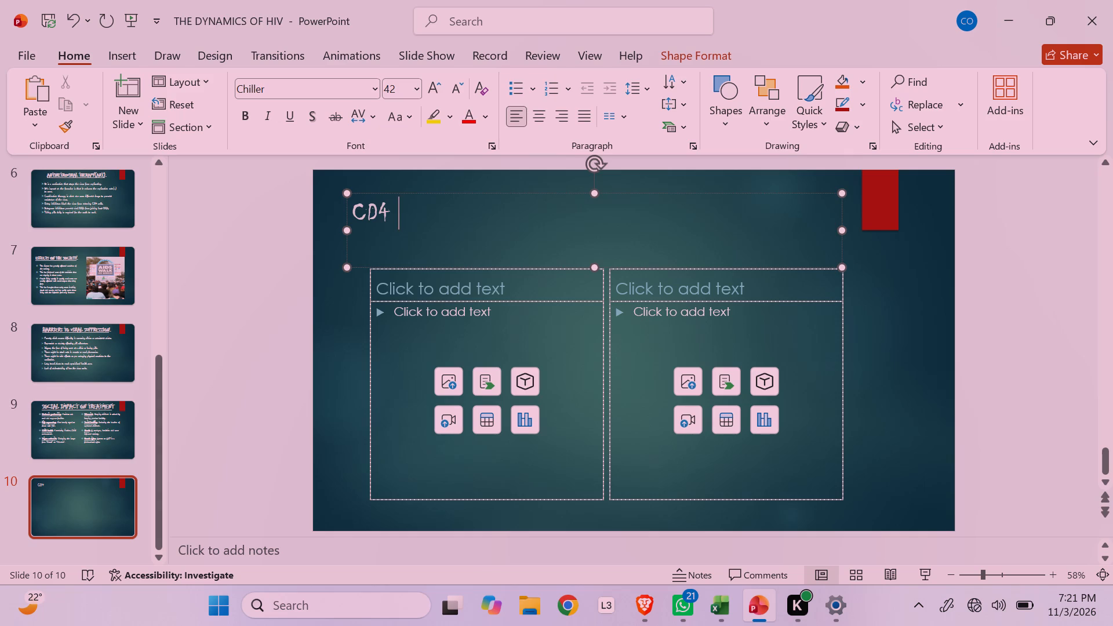
type("CO")
key("u")
type("NTS")
key("space")
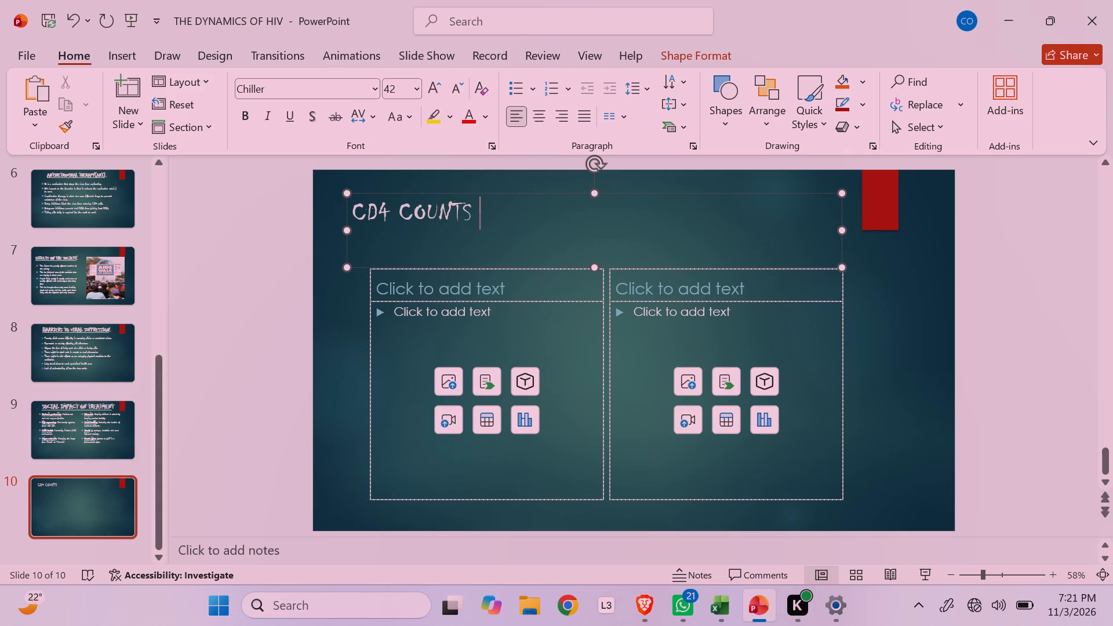
type("VS")
key("space")
type("VIRAL")
key("space")
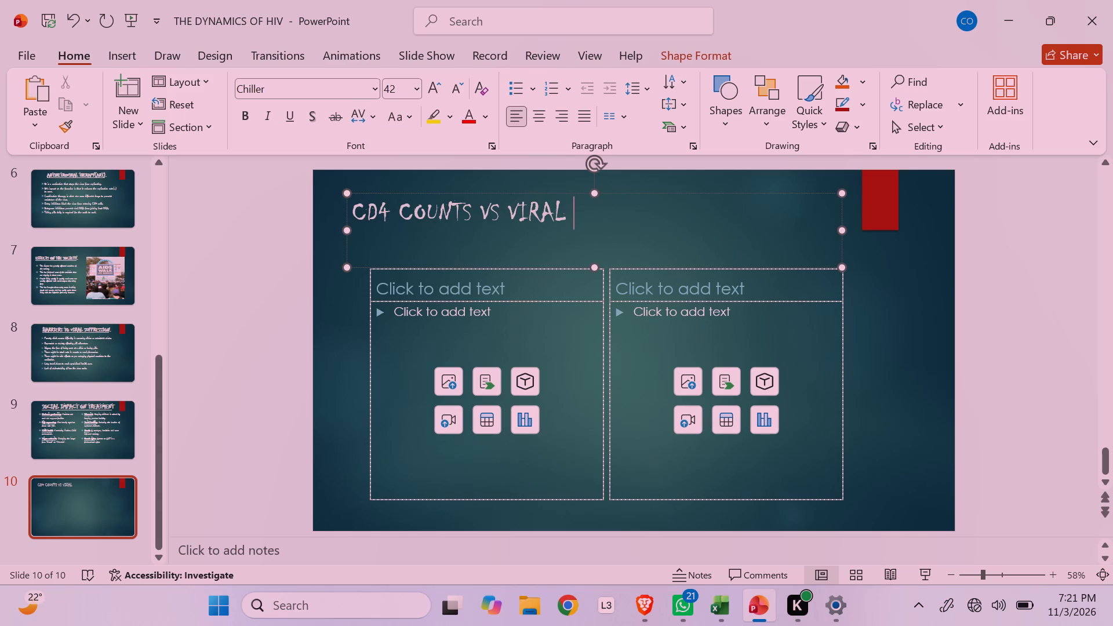
type("LOAD")
key("period")
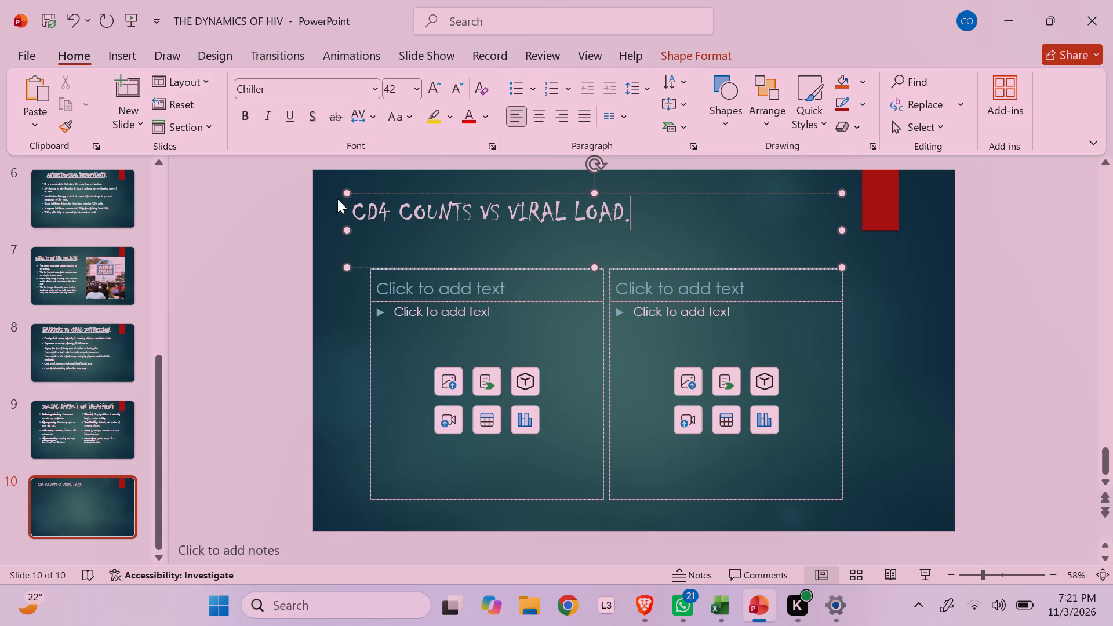
Move the title box up to the slide's top edge, slightly to the right, and center its text.
left_click(392, 191)
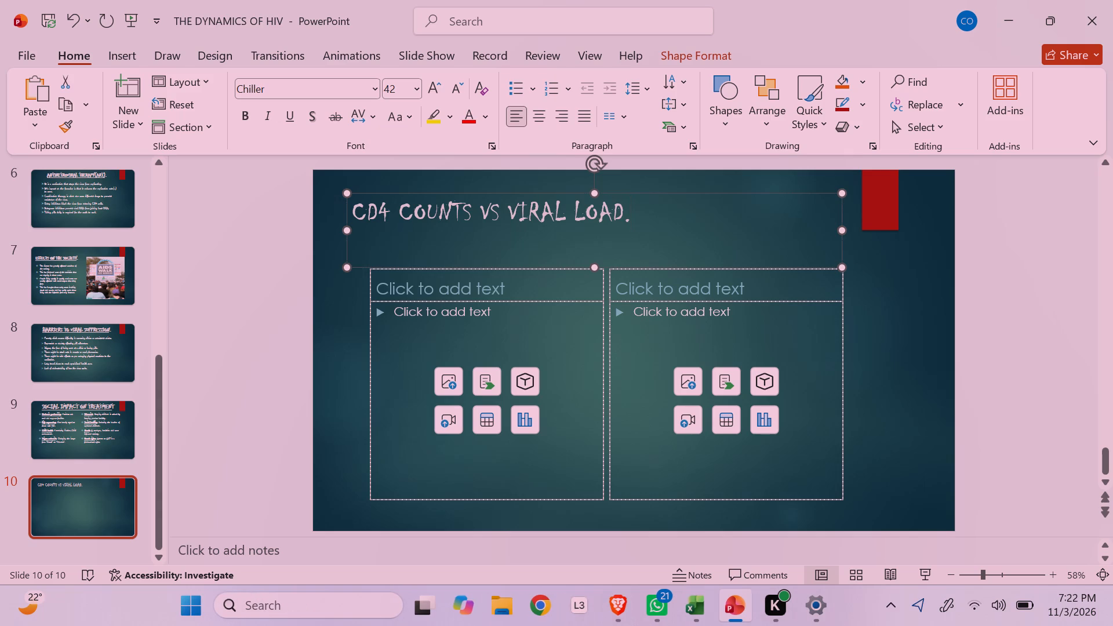
double_click(392, 191)
left_click_drag(397, 192, 408, 173)
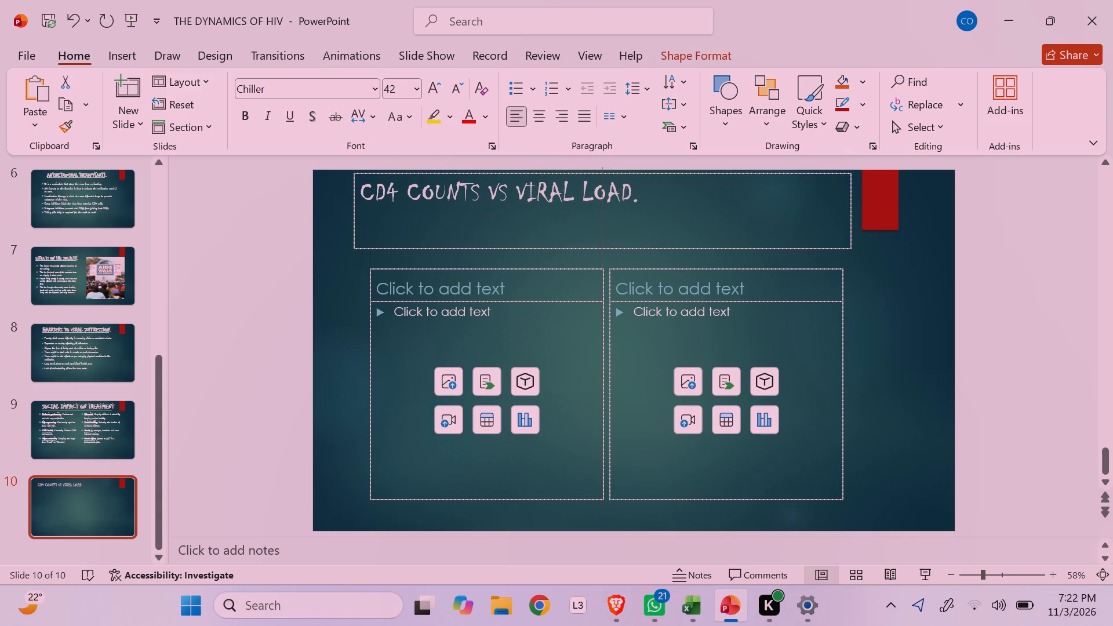
left_click(533, 121)
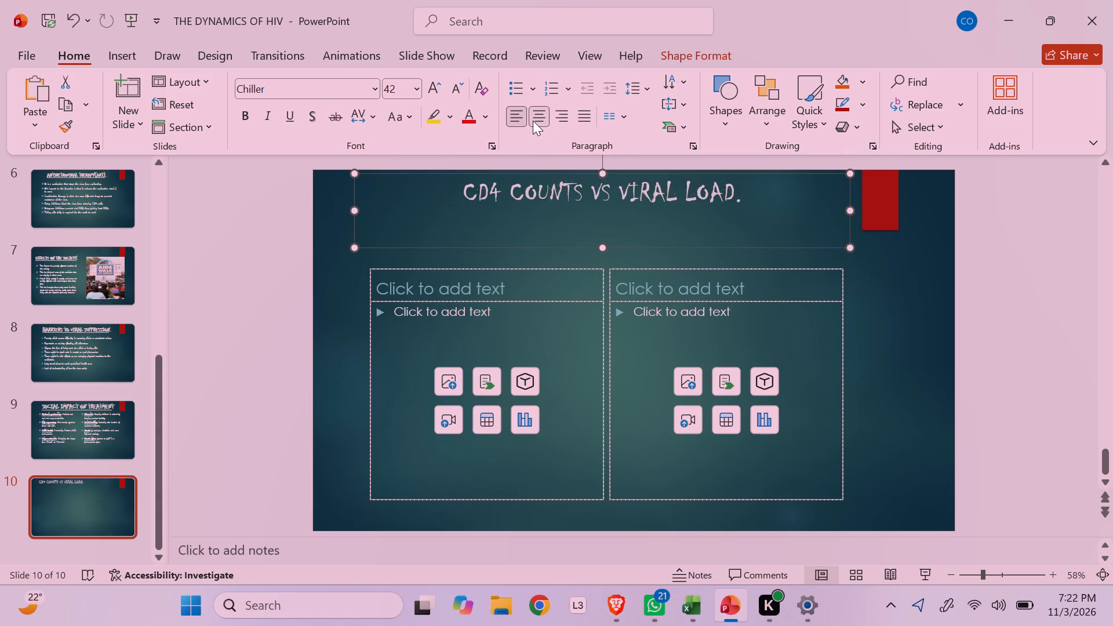
left_click(743, 192)
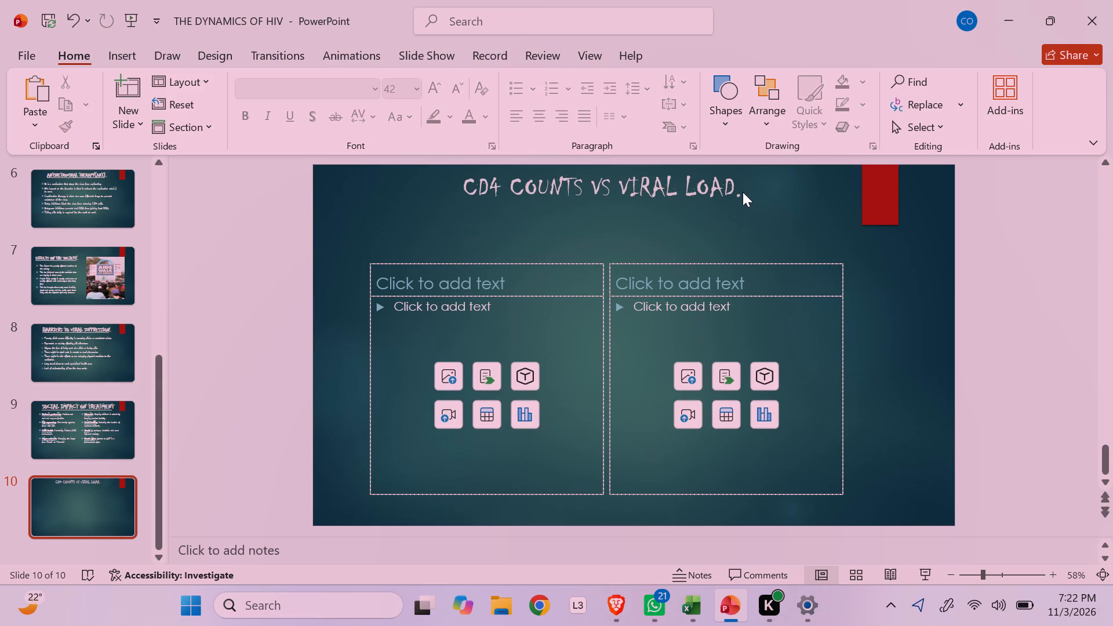
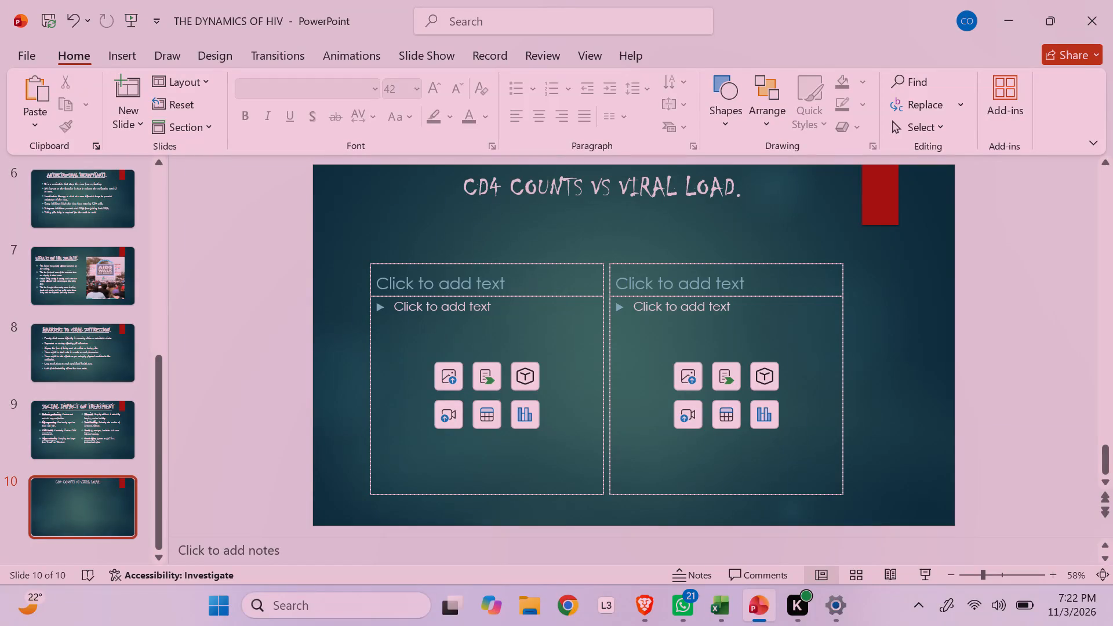
Enlarge the slide title "CD4 COUNTS VS VIRAL LOAD." to 54 pt and make it underlined and bold.
left_click(755, 176)
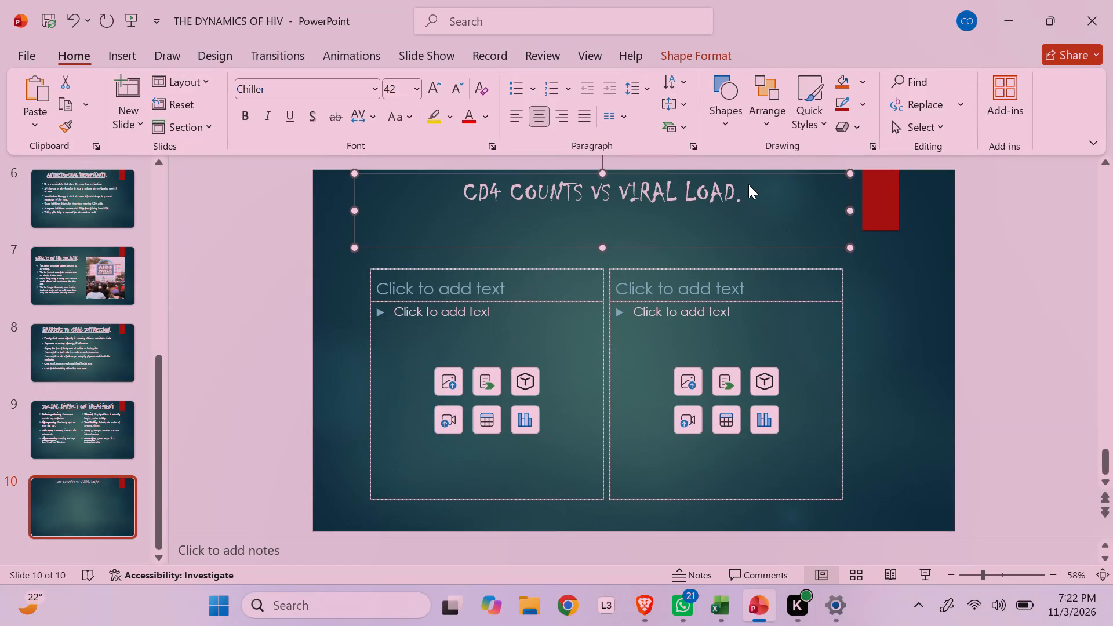
left_click(748, 184)
left_click(748, 184)
left_click(748, 184)
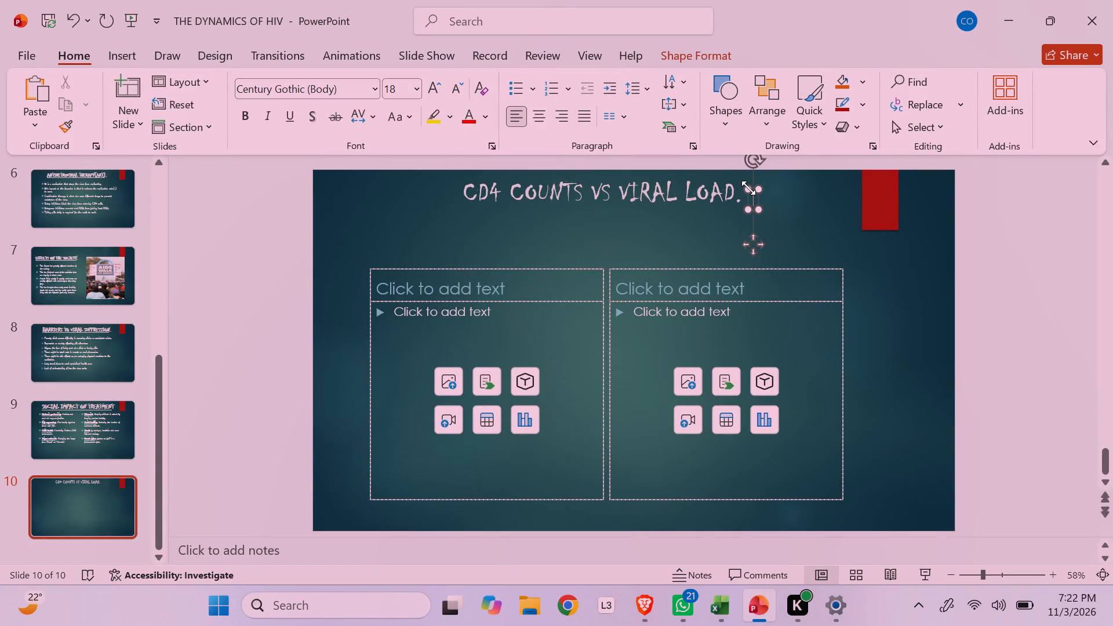
left_click(748, 188)
left_click(721, 192)
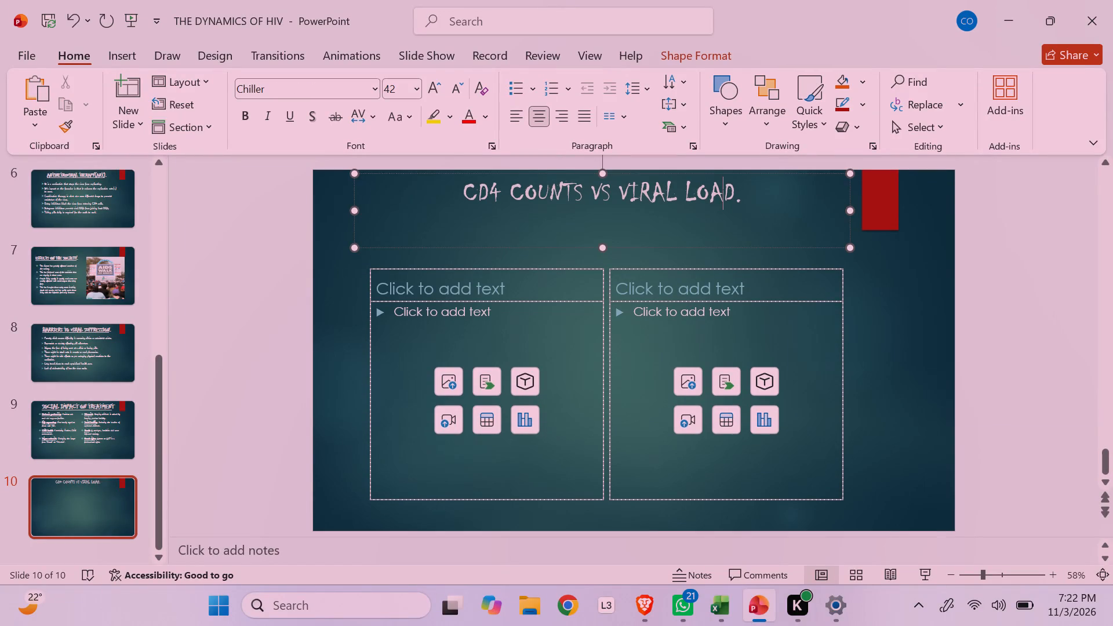
left_click(748, 192)
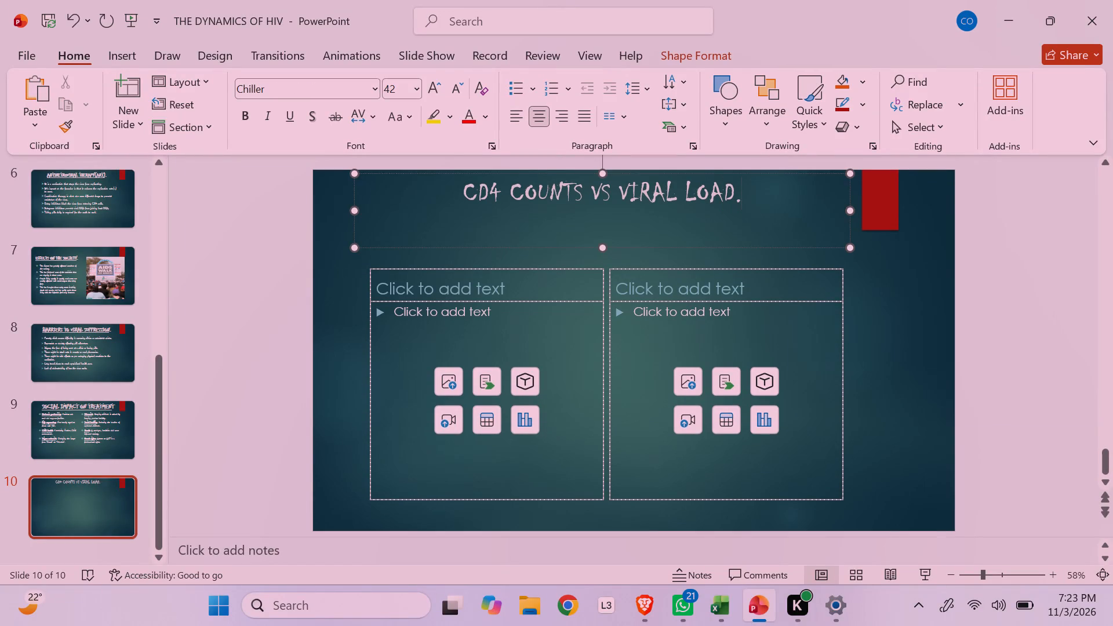
double_click(748, 192)
double_click(744, 197)
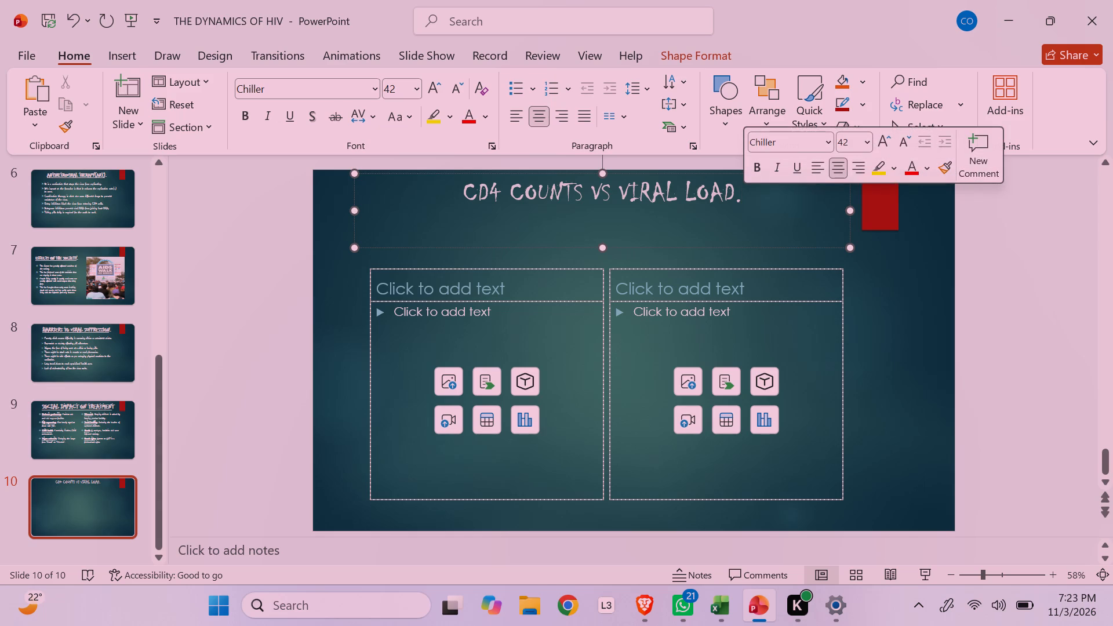
left_click_drag(748, 199, 579, 207)
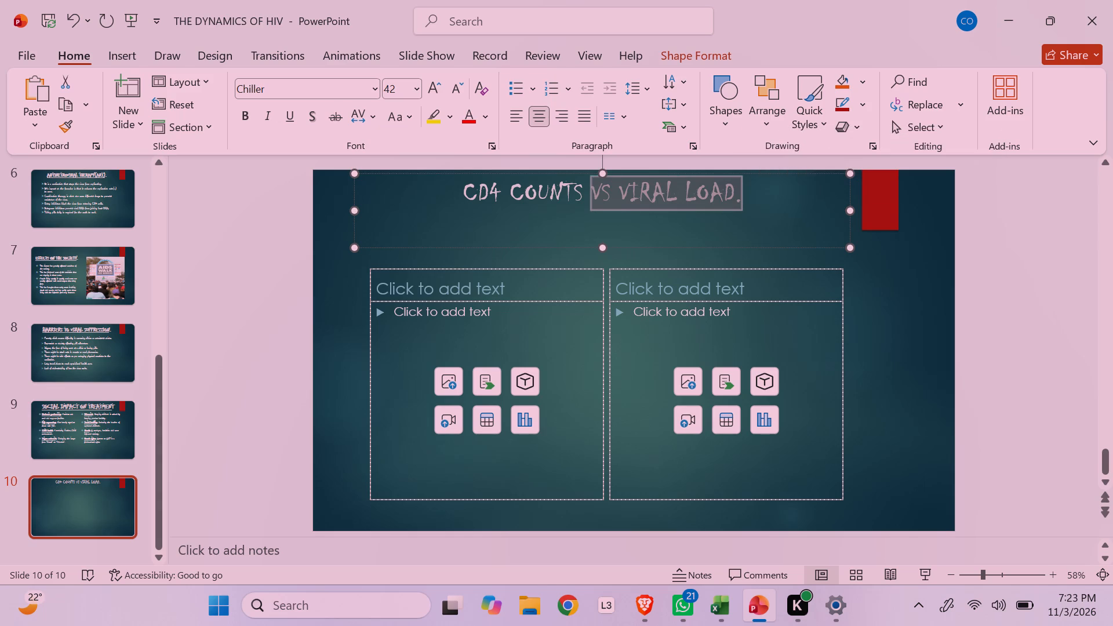
left_click_drag(579, 207, 478, 196)
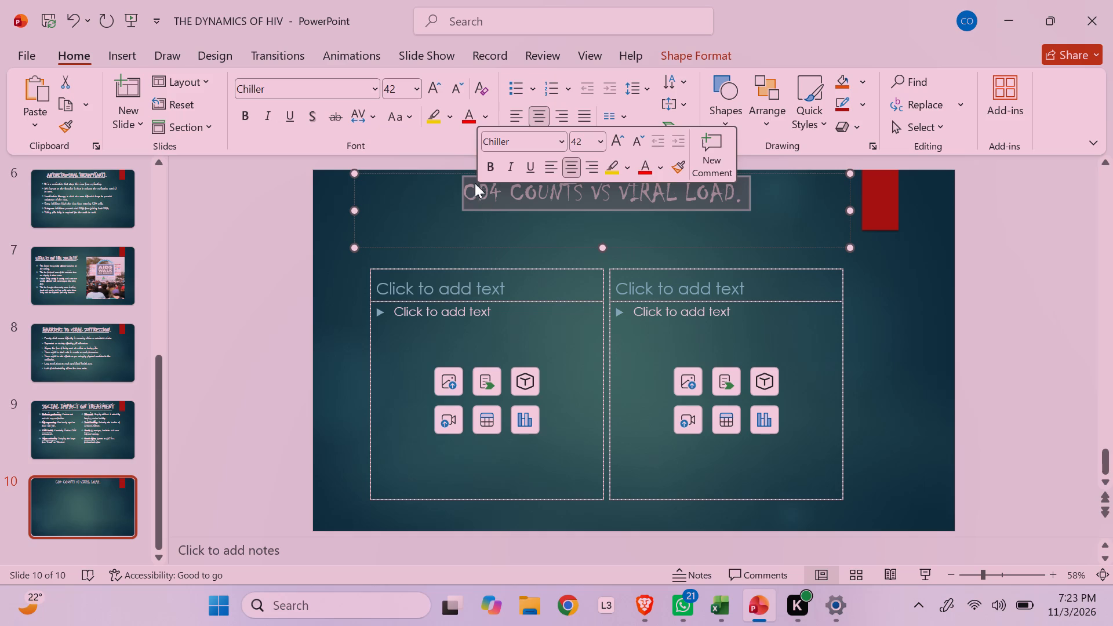
double_click(432, 89)
left_click(432, 89)
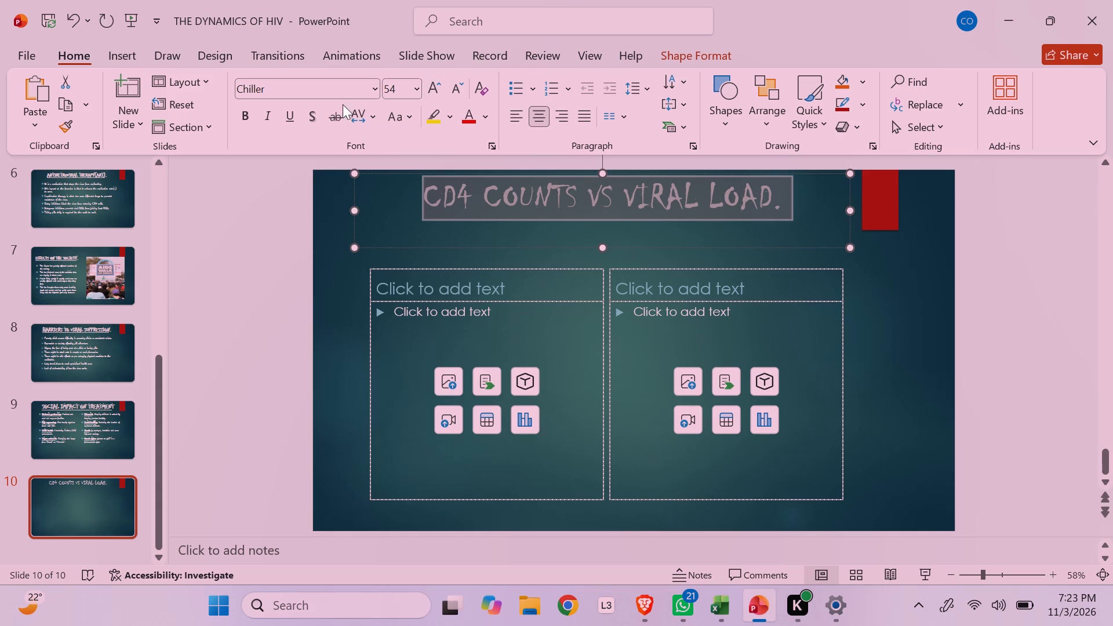
left_click(292, 114)
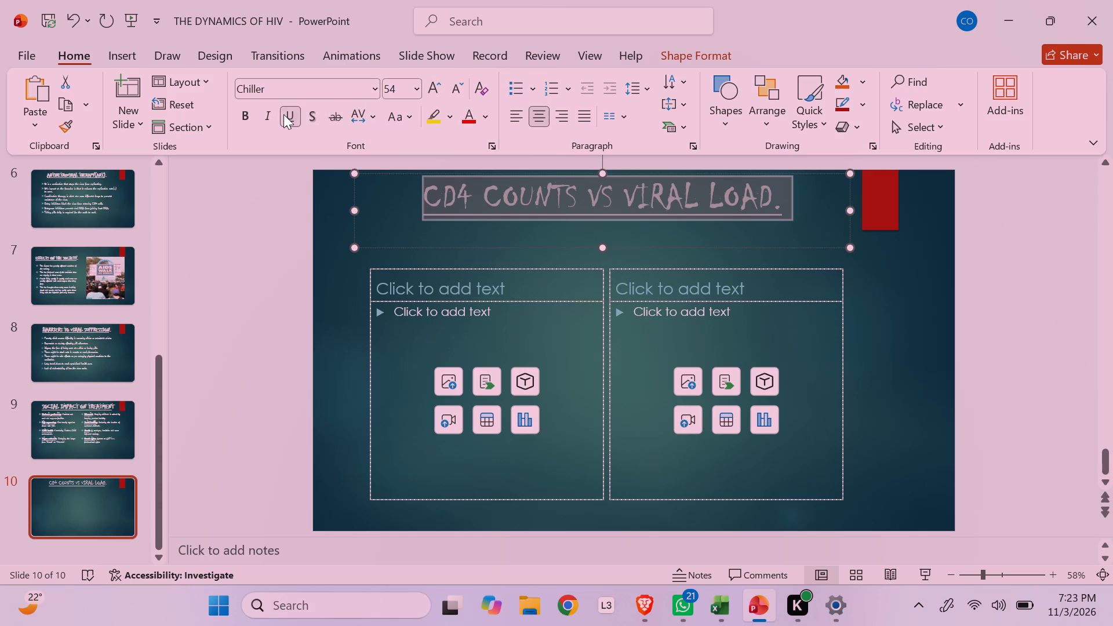
left_click(249, 112)
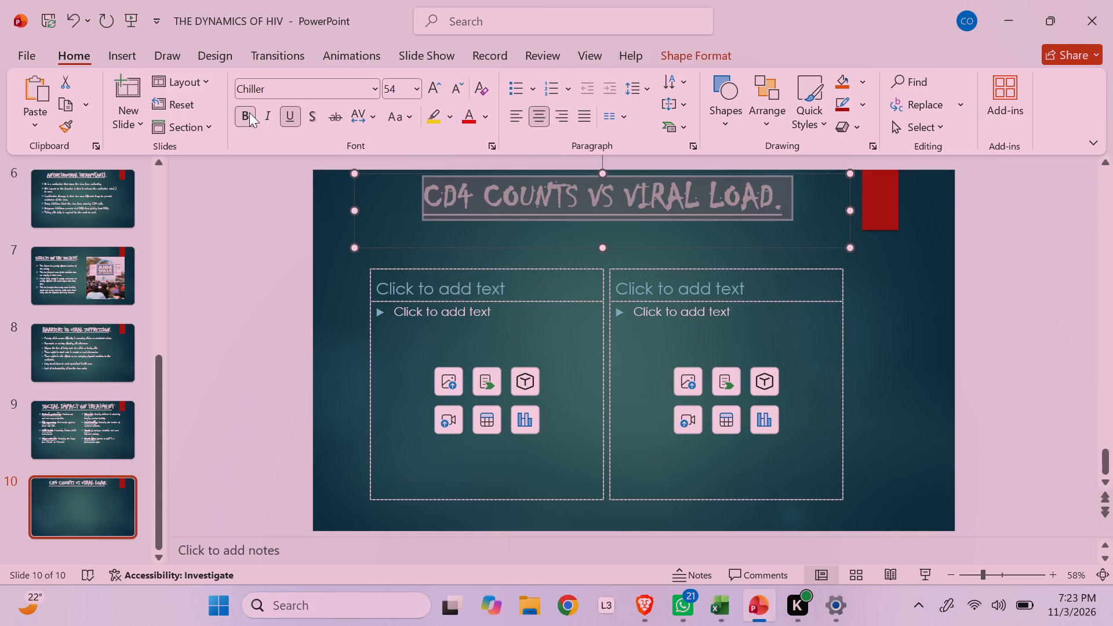
left_click(319, 268)
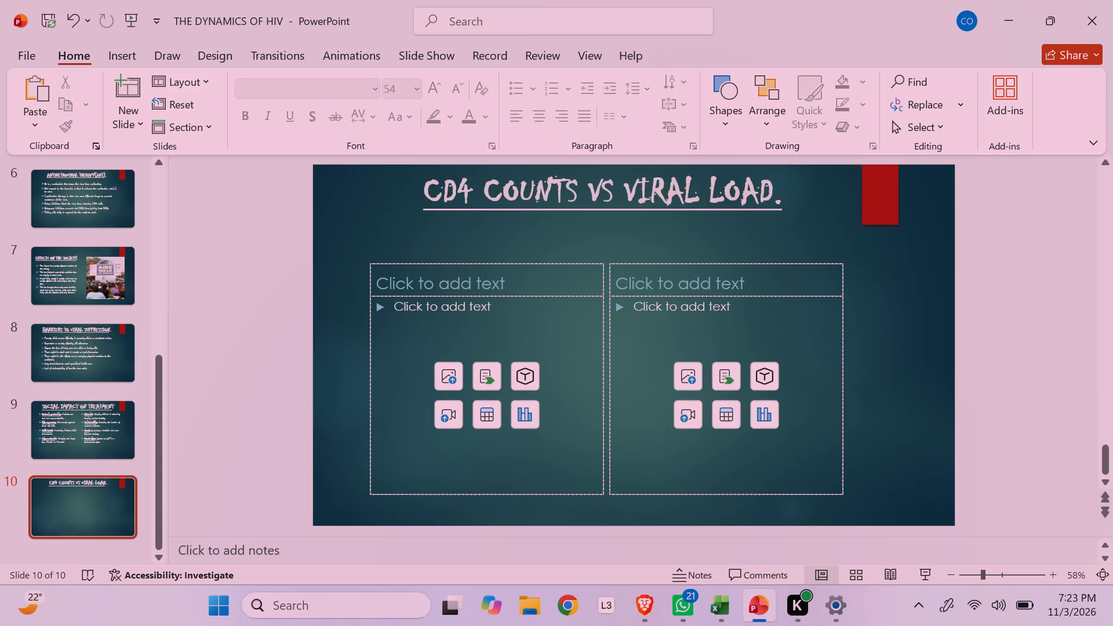
Enter "CD4 COUNTS" as the left column heading and "VIRAL LOAD" as the right column heading.
left_click(485, 284)
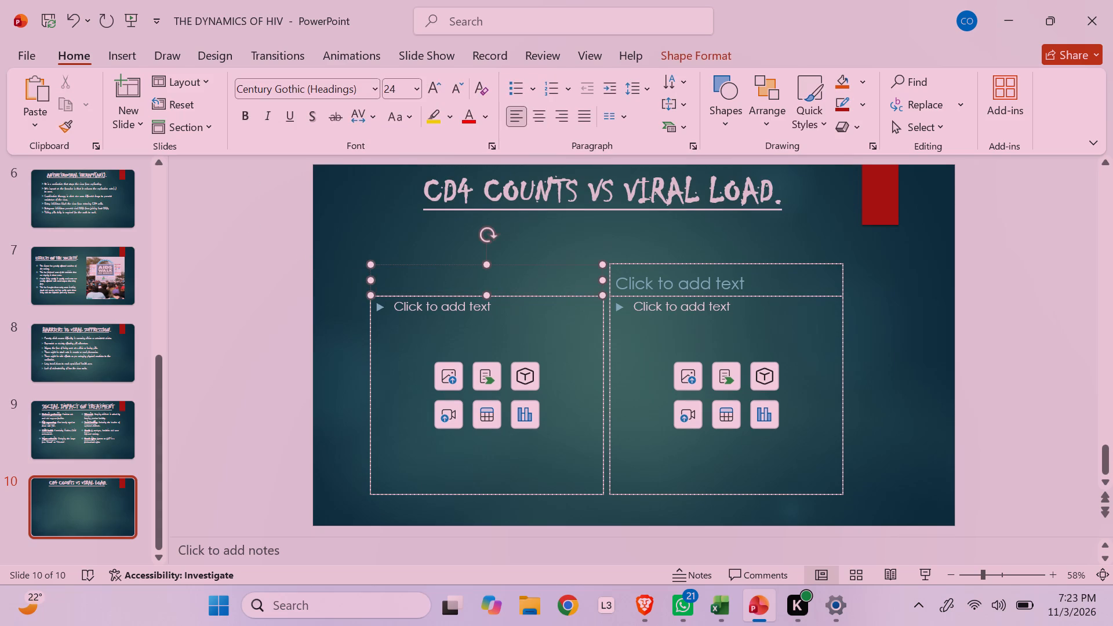
type("CD4")
key("space")
type("CI")
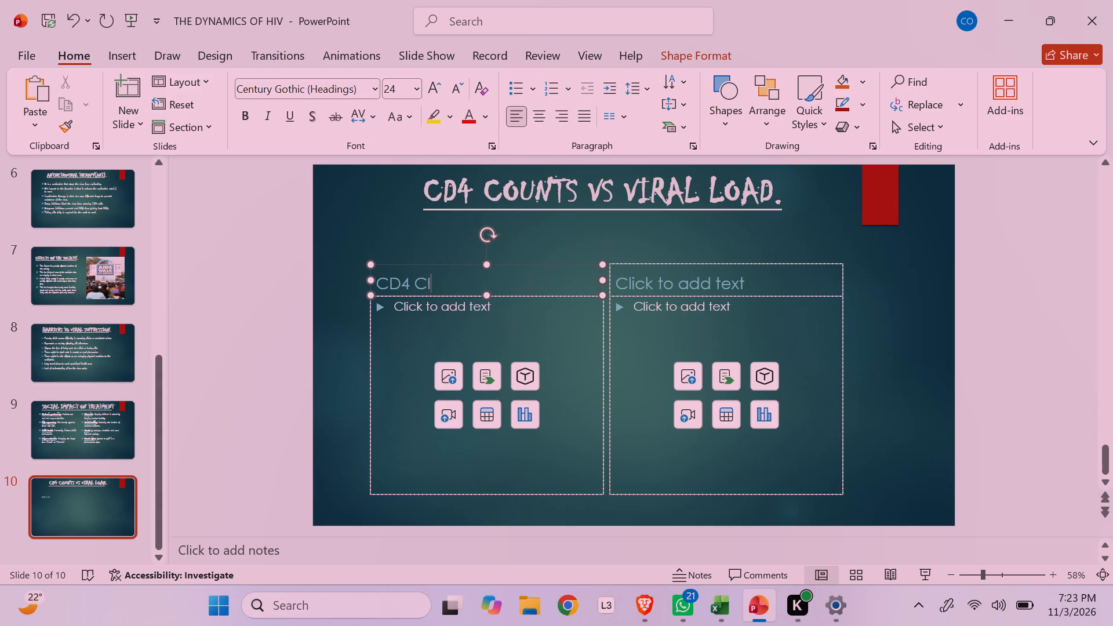
key("BackSpace")
type("OUNTS")
left_click(645, 278)
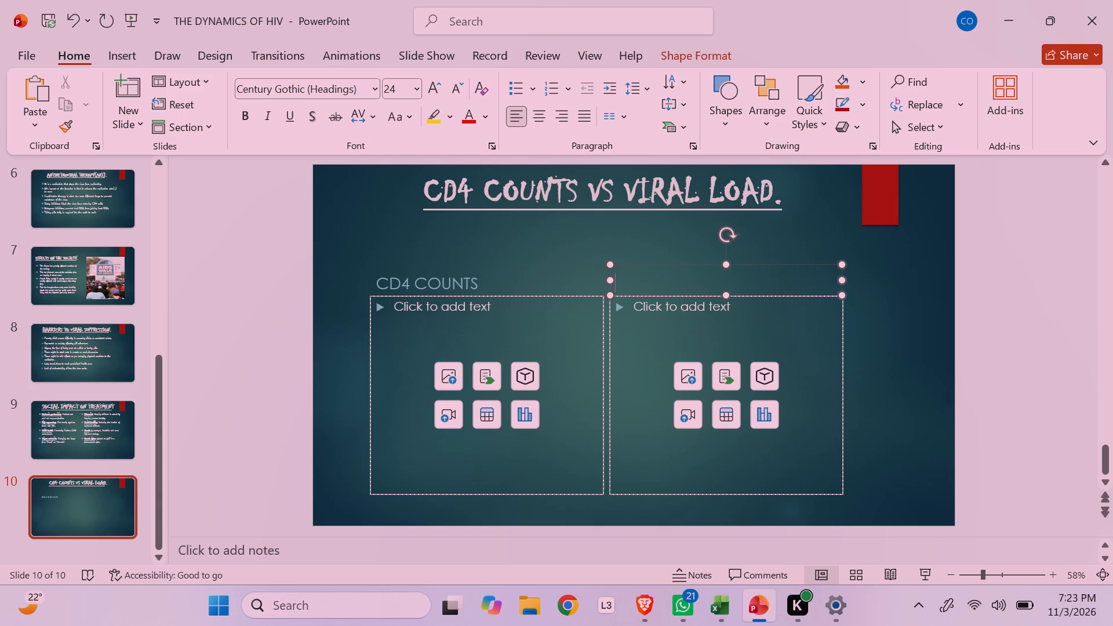
type("VIRAL")
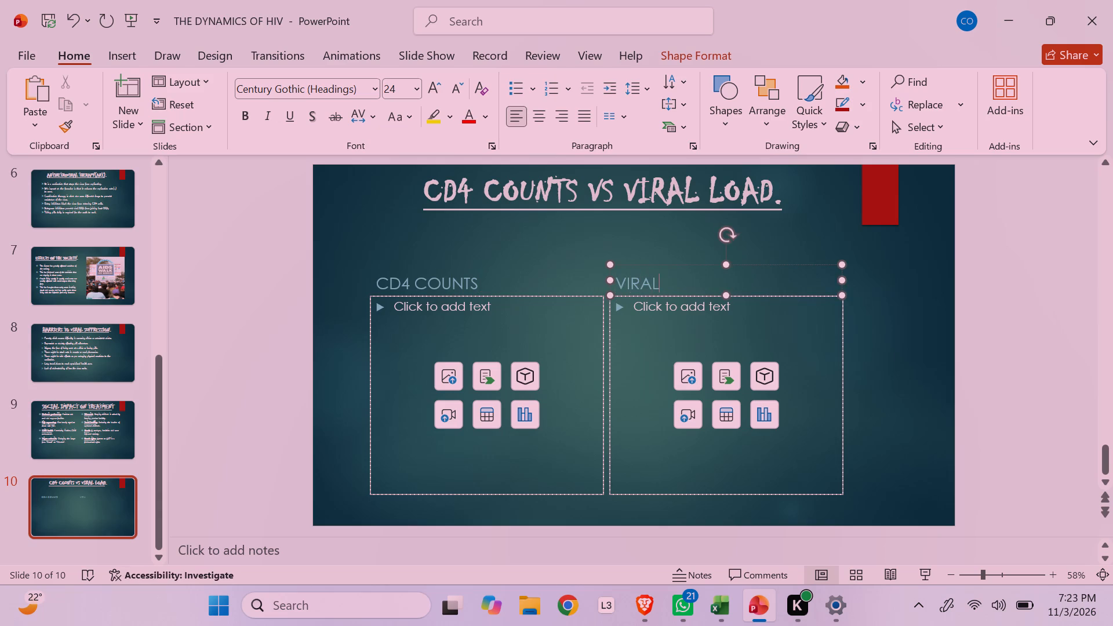
key("space")
type("LOAD")
Set the font of the empty body placeholder under CD4 COUNTS to Chiller.
left_click(429, 307)
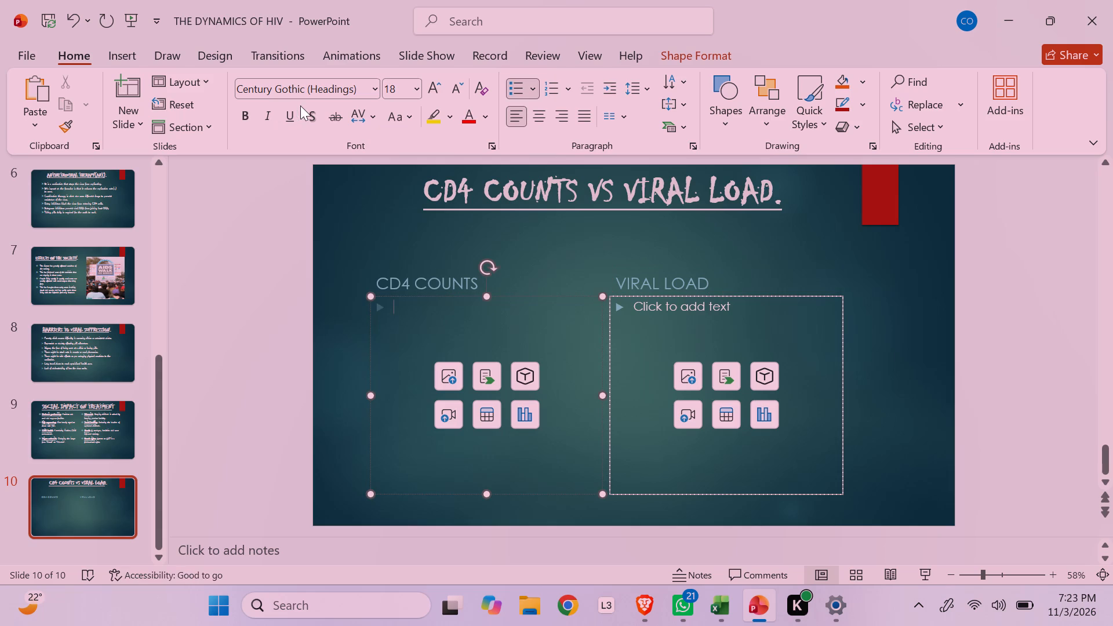
left_click(374, 97)
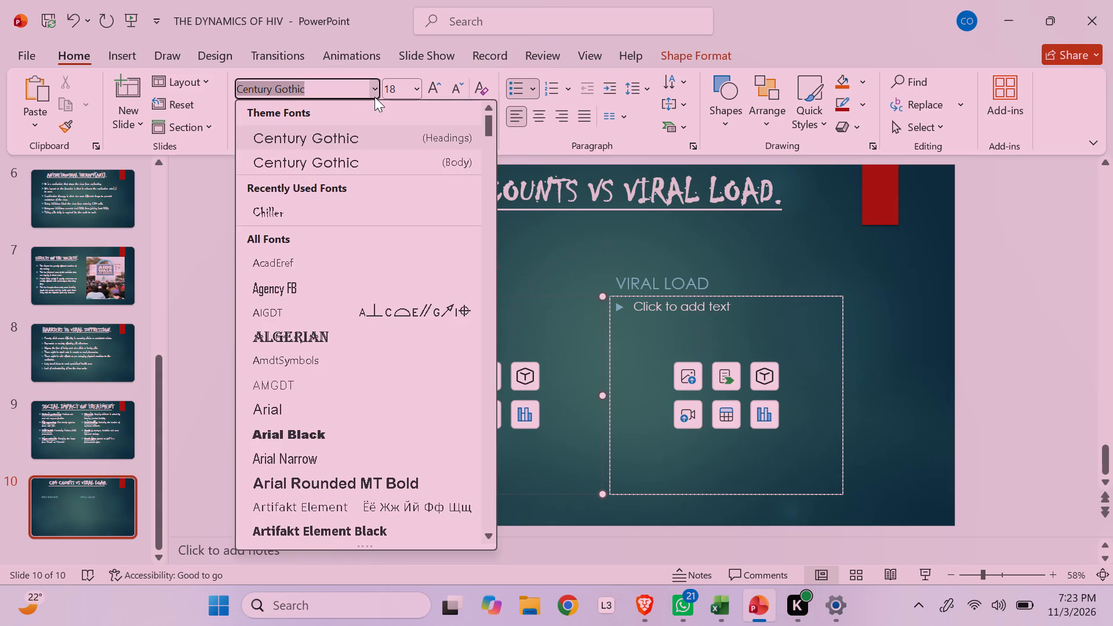
left_click(341, 203)
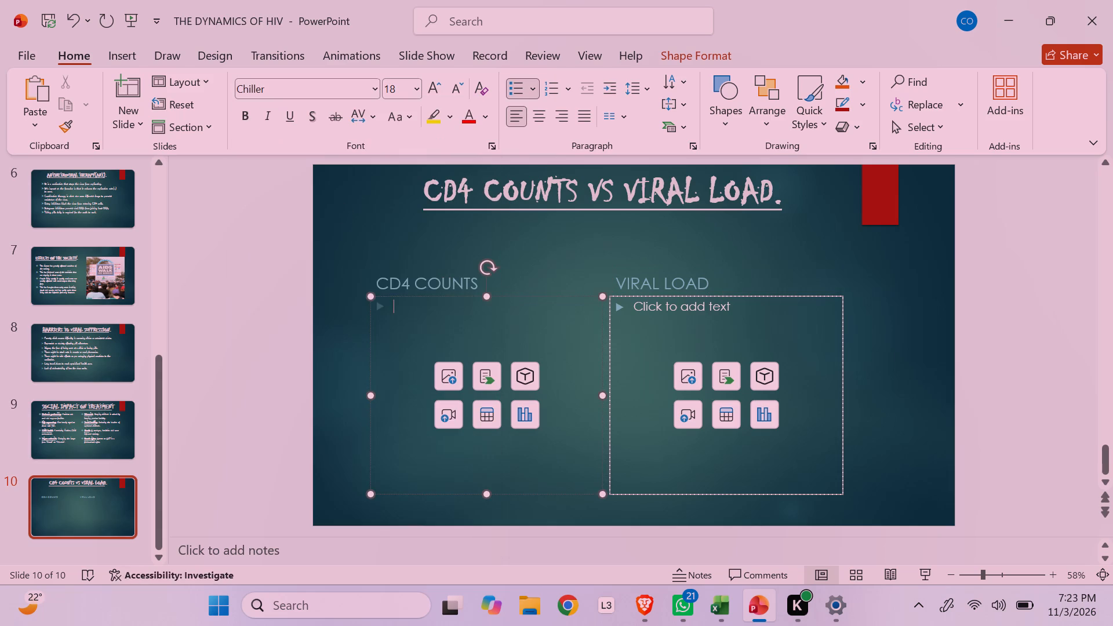
Change the "CD4 COUNTS" column heading to the Chiller font.
left_click(474, 274)
left_click(482, 279)
double_click(482, 279)
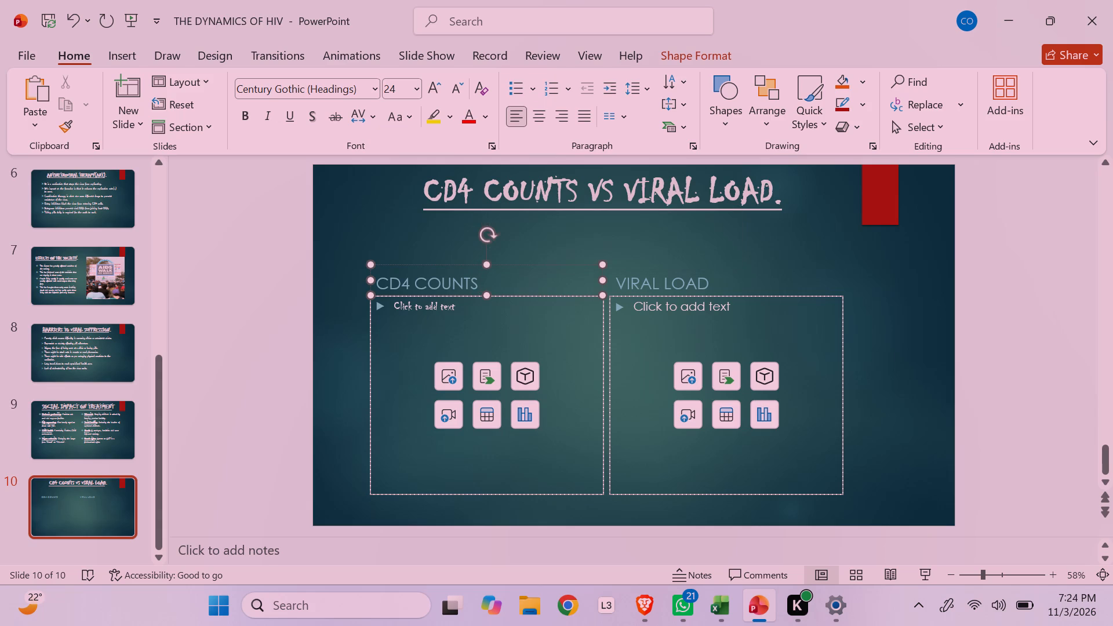
left_click_drag(488, 283, 381, 285)
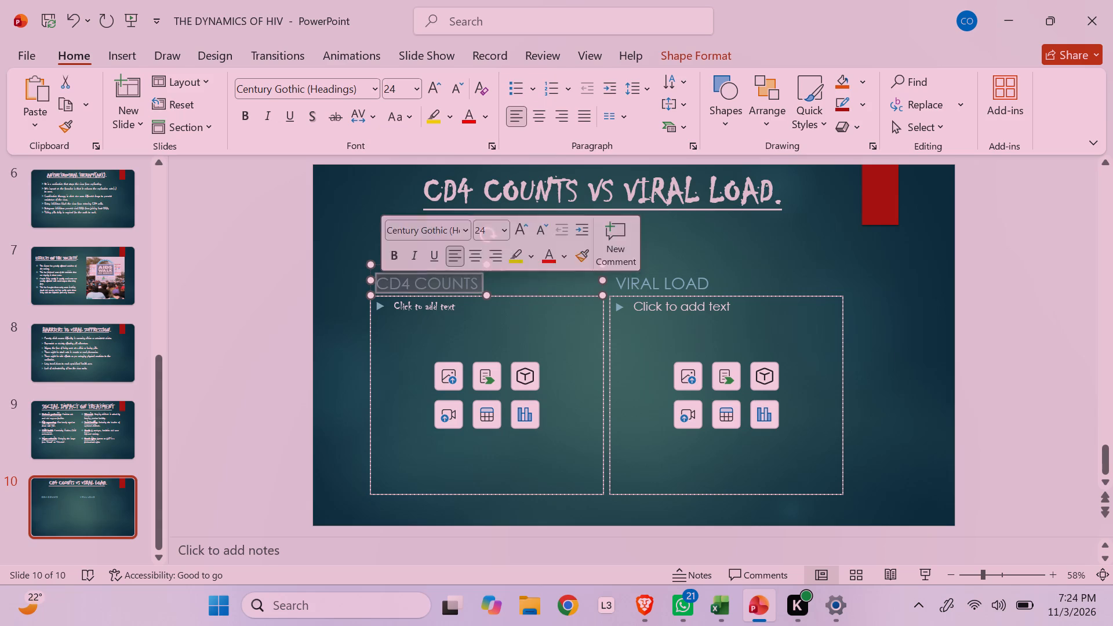
left_click(378, 93)
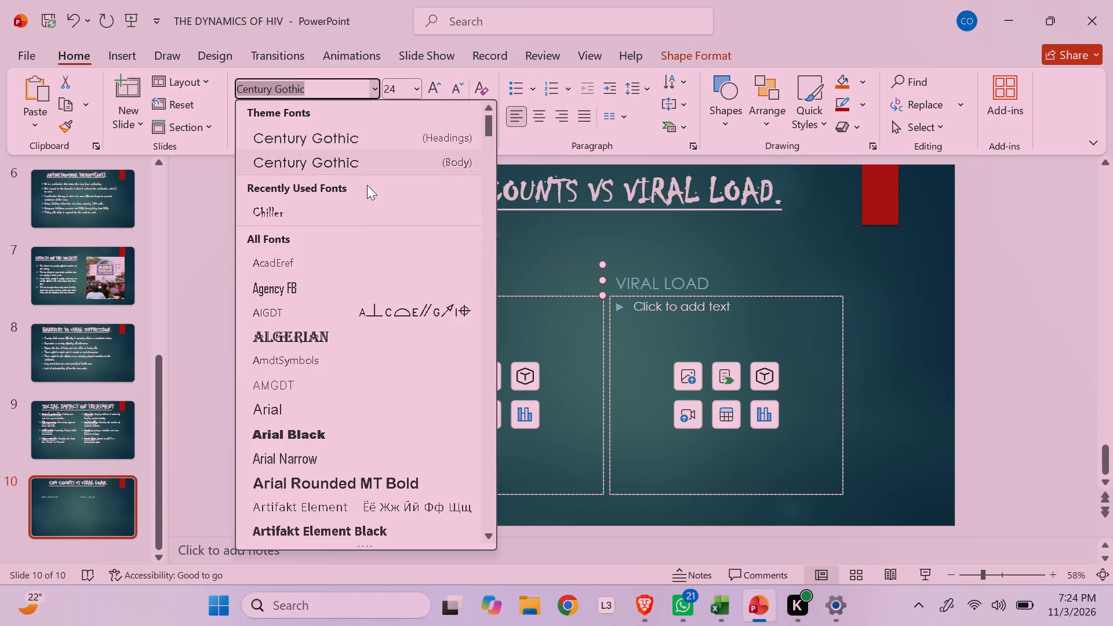
left_click(359, 215)
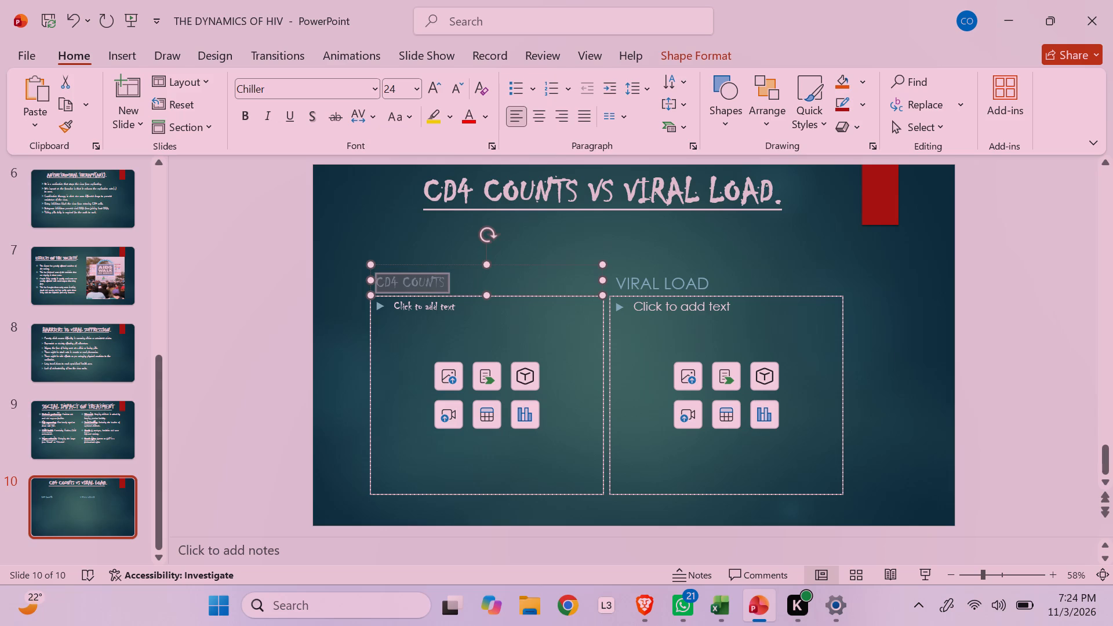
Begin the bullet text in the body placeholder under the CD4 COUNTS heading.
left_click(398, 311)
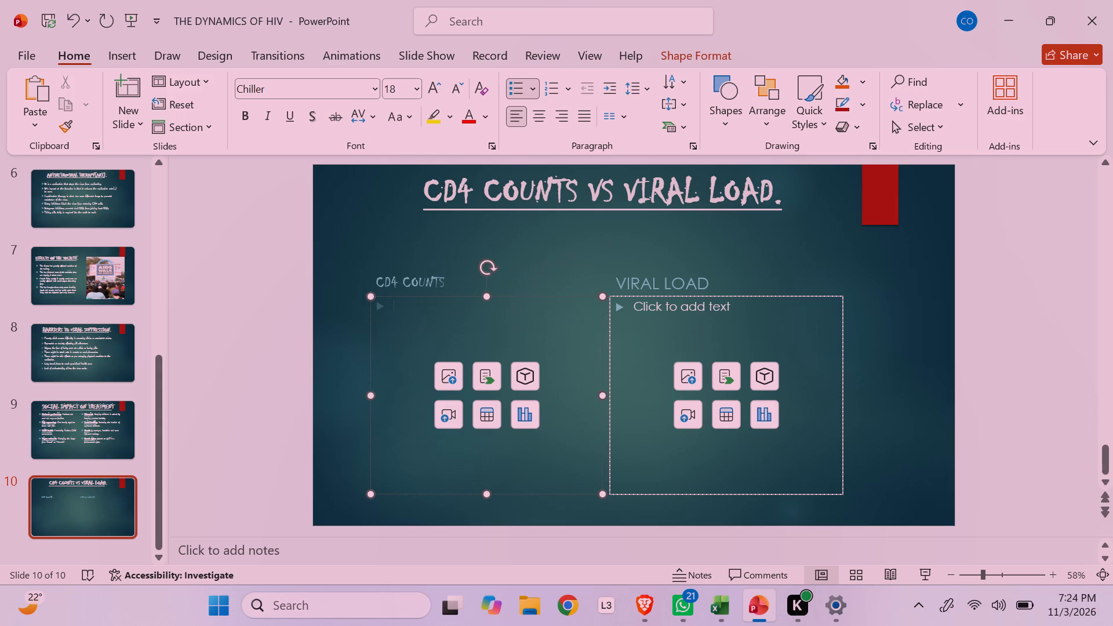
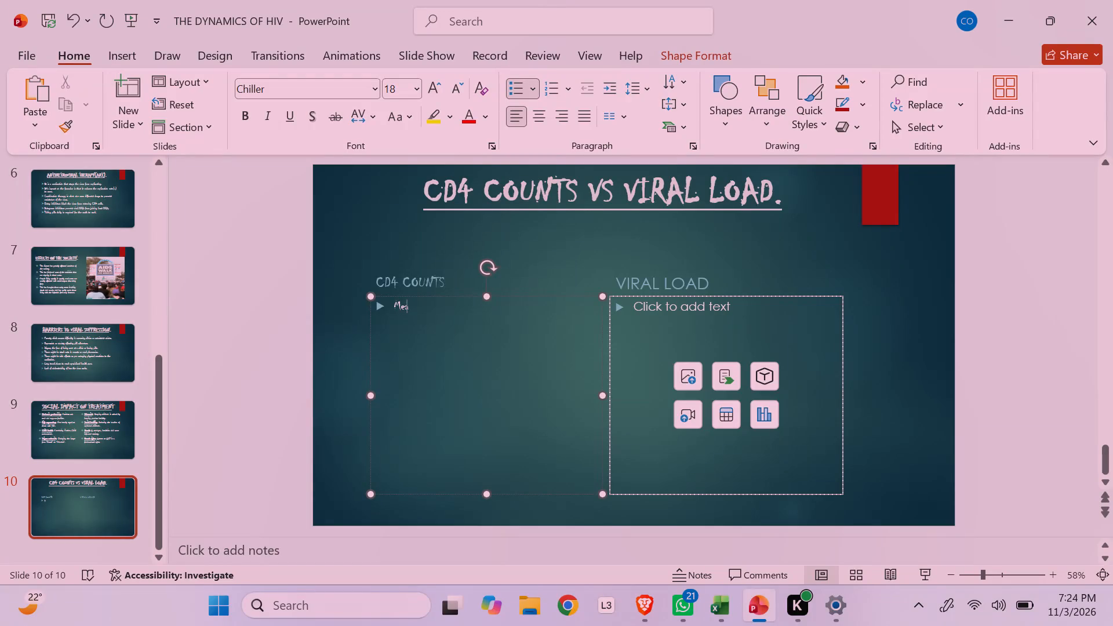
Complete the opening words of the first bullet under CD4 COUNTS so it reads "Measures the number T-Helper cells".
type("sures")
key("space")
type("th")
key("e")
key("space")
type("number")
key("space")
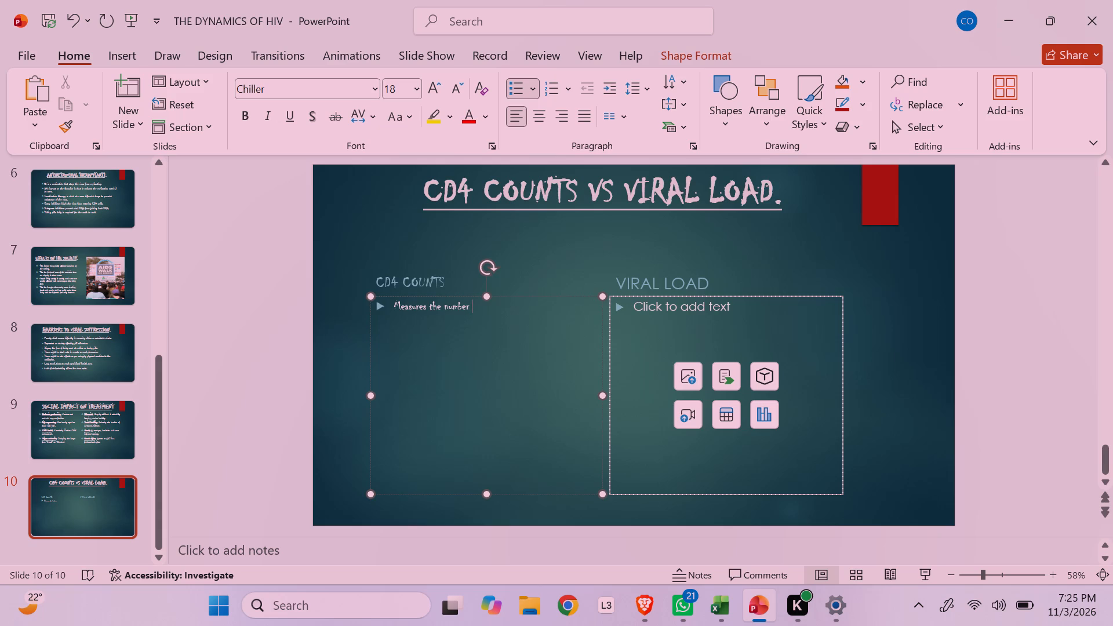
key("shift+t")
key("shift+underscore")
key("shift+BackSpace")
key("minus")
type("Helpe")
key("space")
type("r")
key("space")
key("BackSpace")
key("BackSpace")
type("r")
key("space")
key("BackSpace")
key("BackSpace")
key("BackSpace")
type("r")
key("space")
type("cells")
key("space")
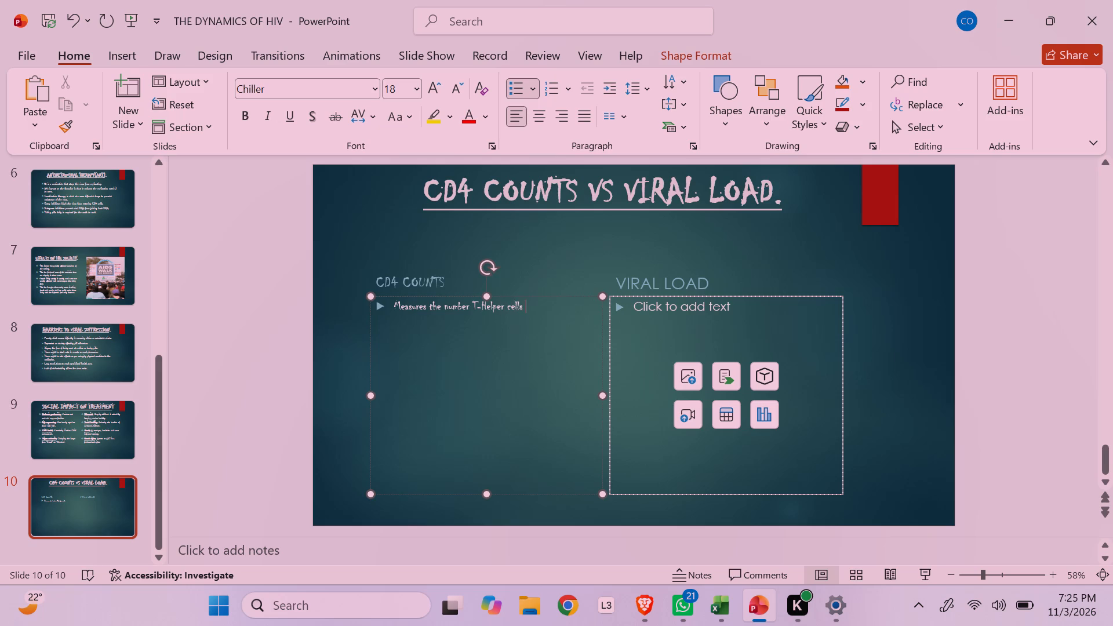
Continue the first CD4 COUNTS bullet with "reflecting the damage".
type("ref")
type("lecting")
key("space")
type("th")
type("e")
key("space")
type("damage")
key("space")
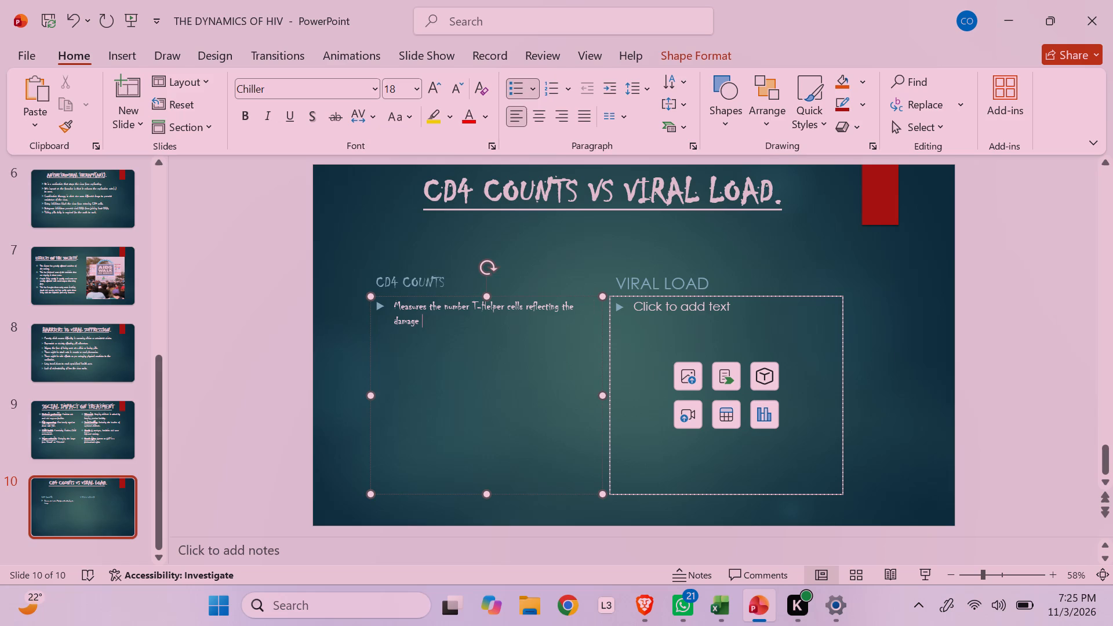
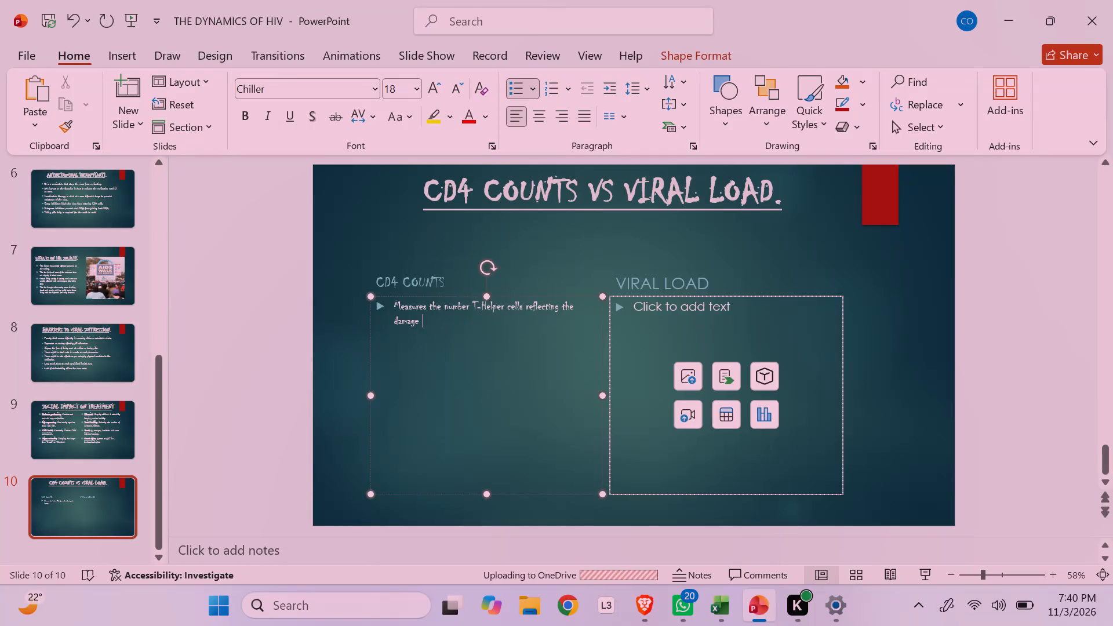
Begin editing the empty bulleted text placeholder under the VIRAL LOAD heading on slide 10.
left_click(698, 434)
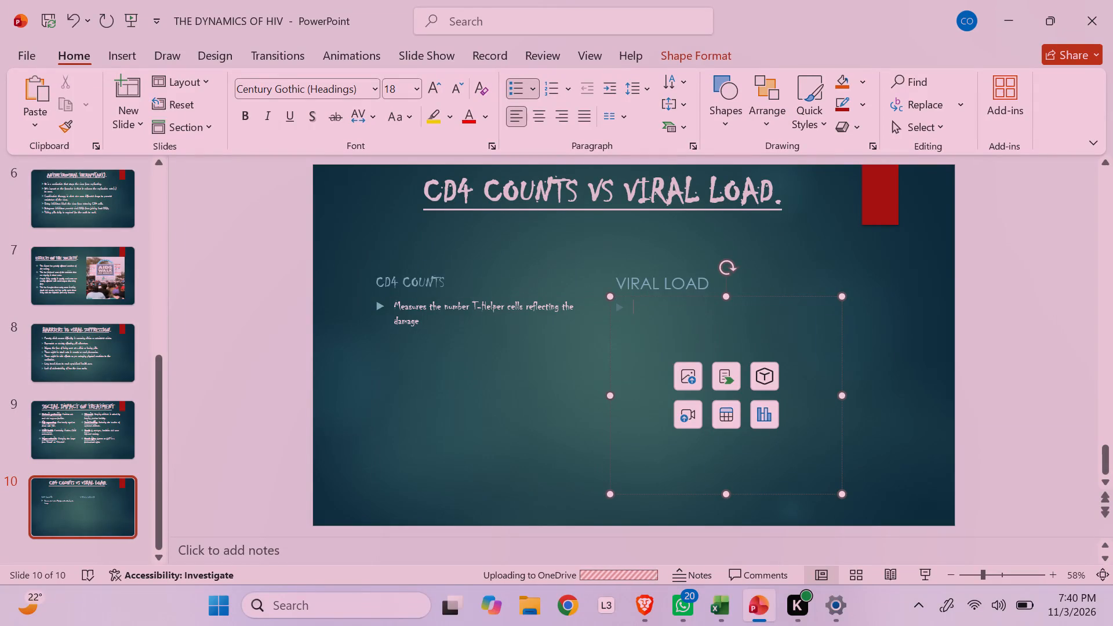
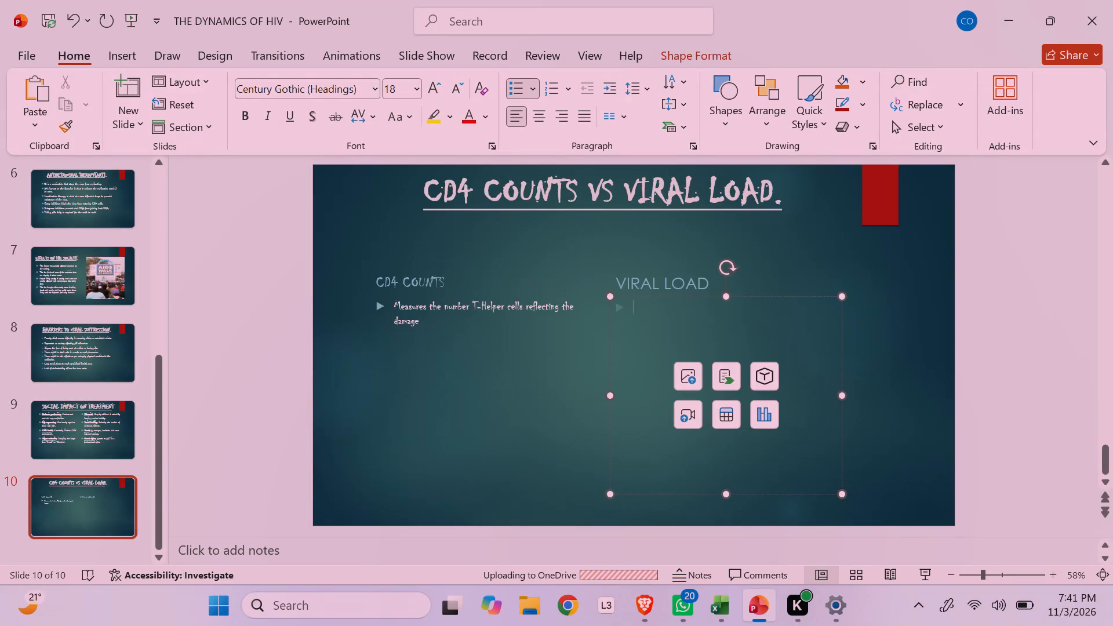
Return to editing the bulleted text under the CD4 COUNTS heading, at the end of its existing bullet.
left_click(408, 341)
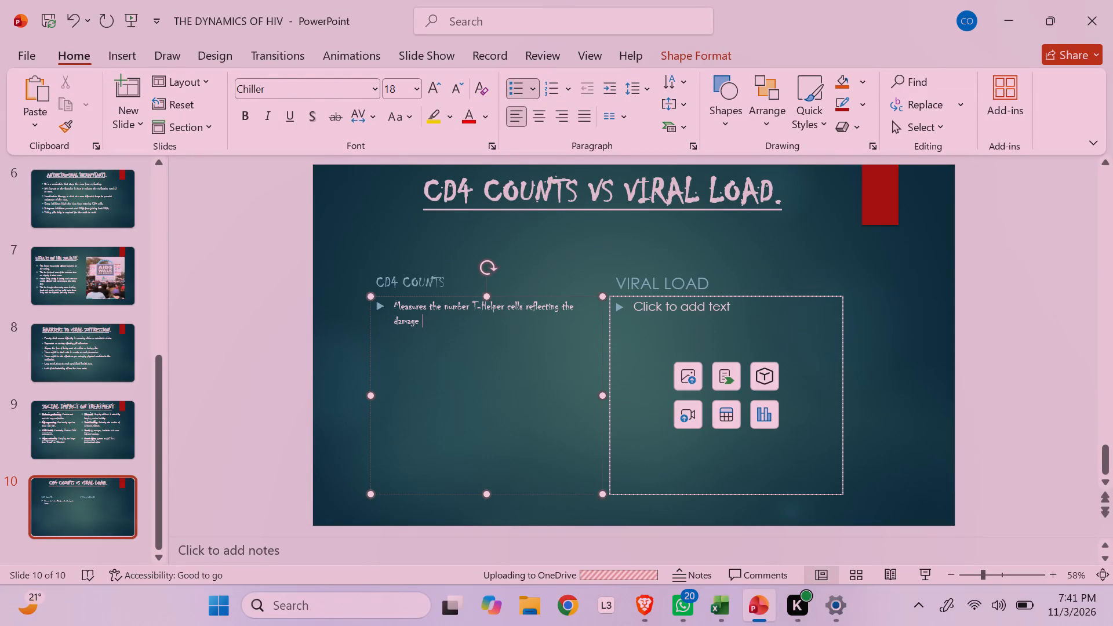
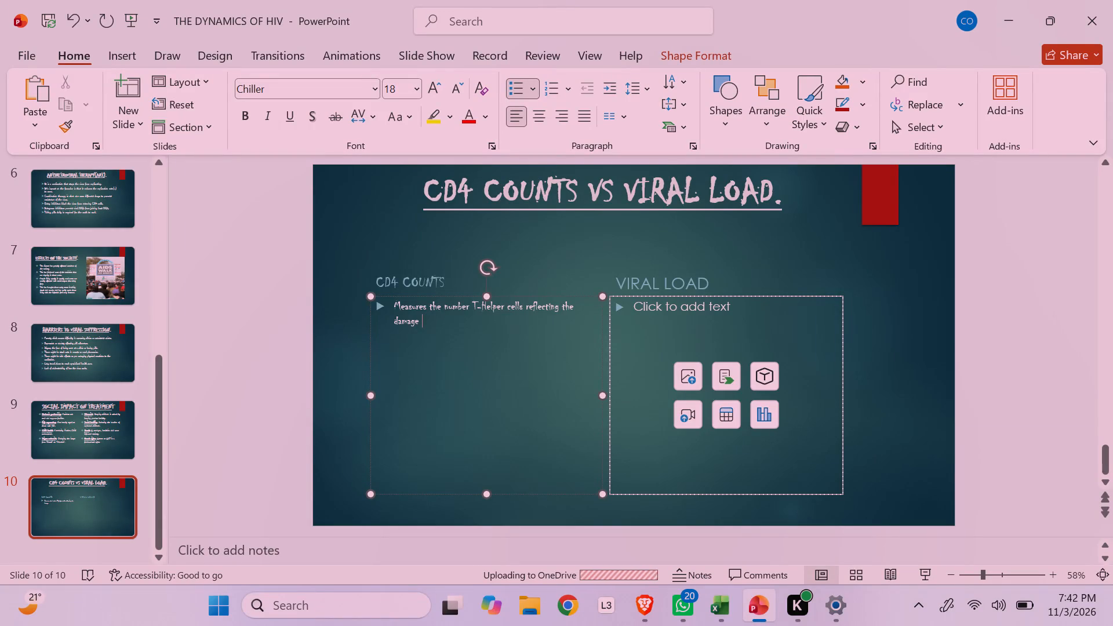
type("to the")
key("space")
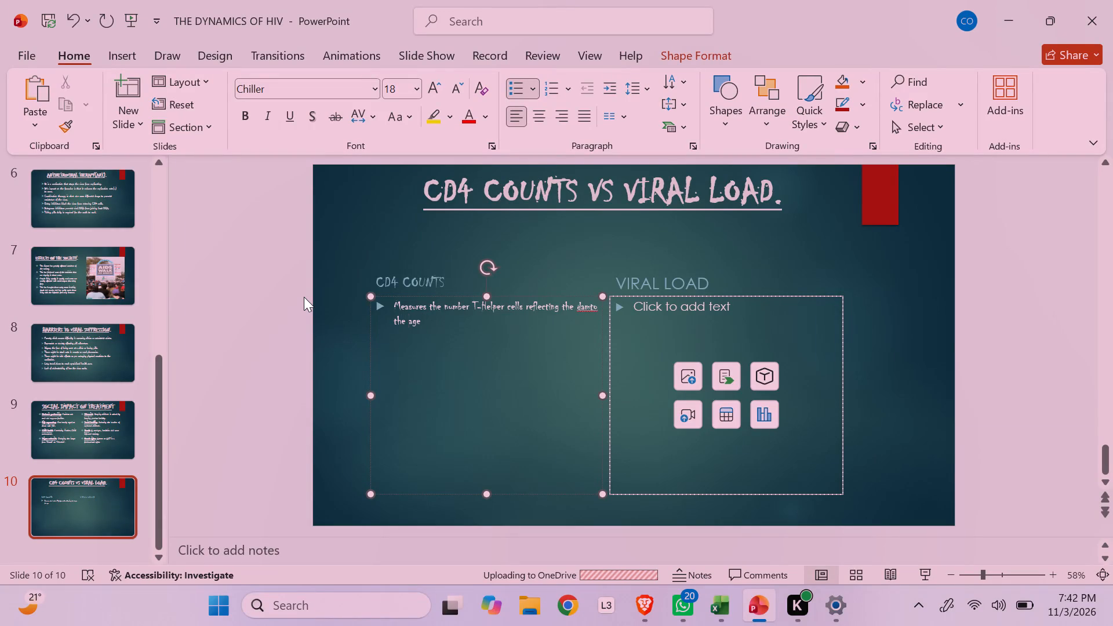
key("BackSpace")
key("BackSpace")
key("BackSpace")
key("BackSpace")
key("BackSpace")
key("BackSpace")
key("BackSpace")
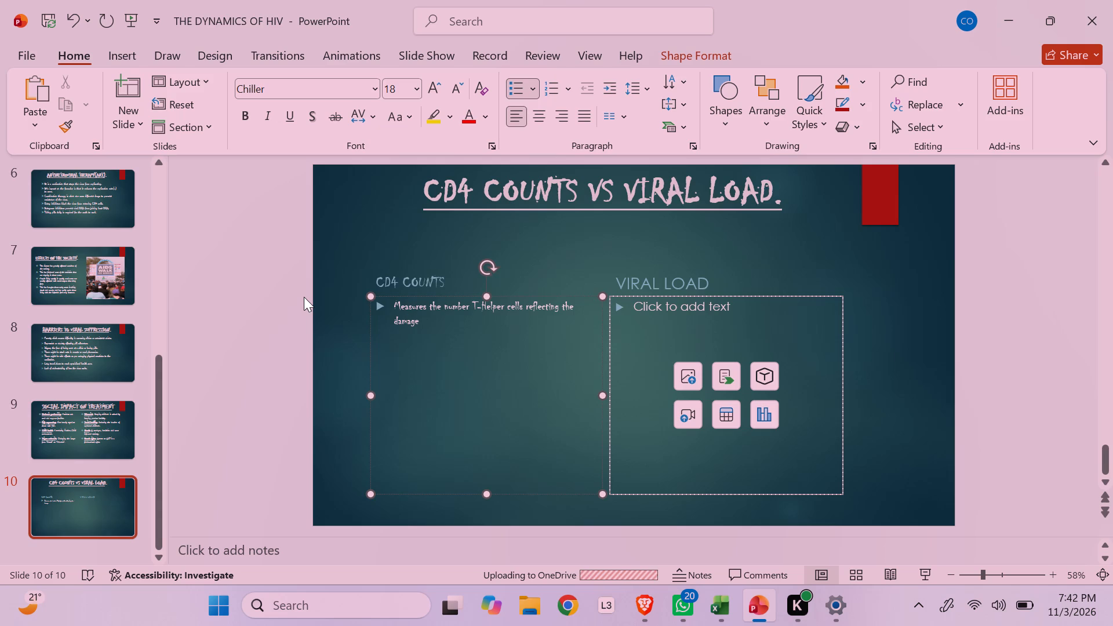
Complete the existing bullet under the CD4 COUNTS heading by adding "to the immune system." after "damage".
left_click(422, 322)
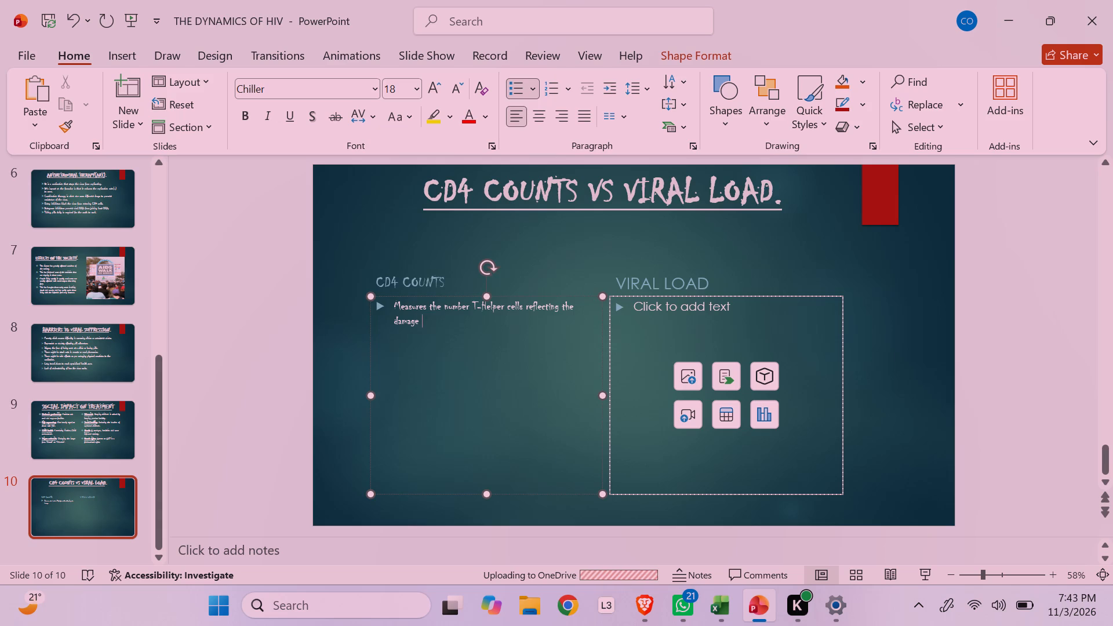
type("to the")
key("space")
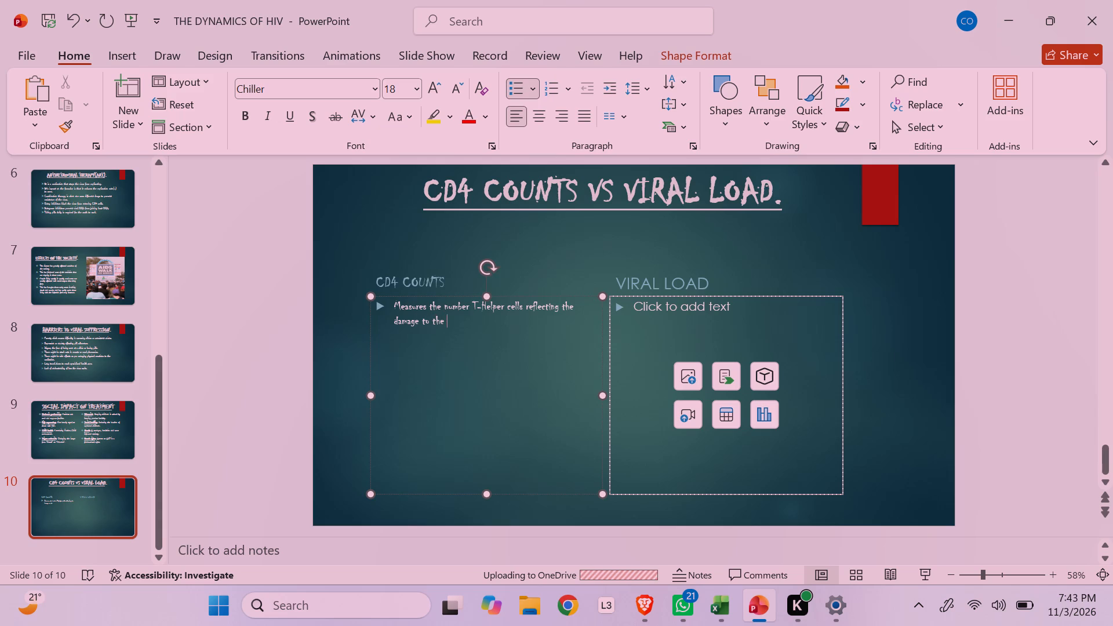
type("immune")
key("space")
type("system.")
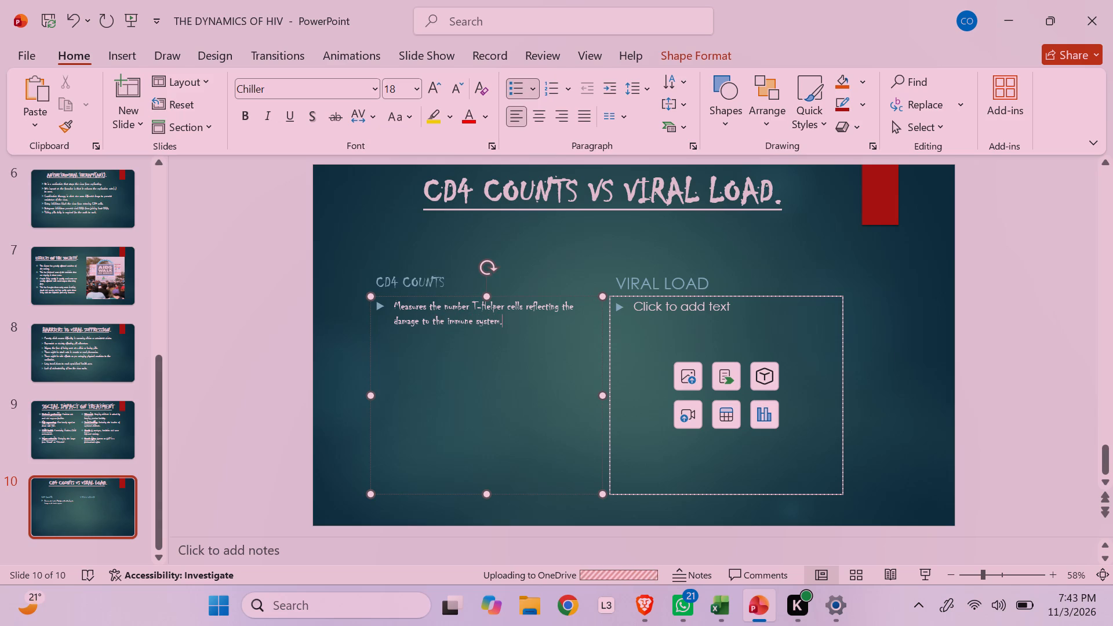
Add a second bullet under CD4 COUNTS reading "Indicates the risk of opportunistic infections.".
key("Return")
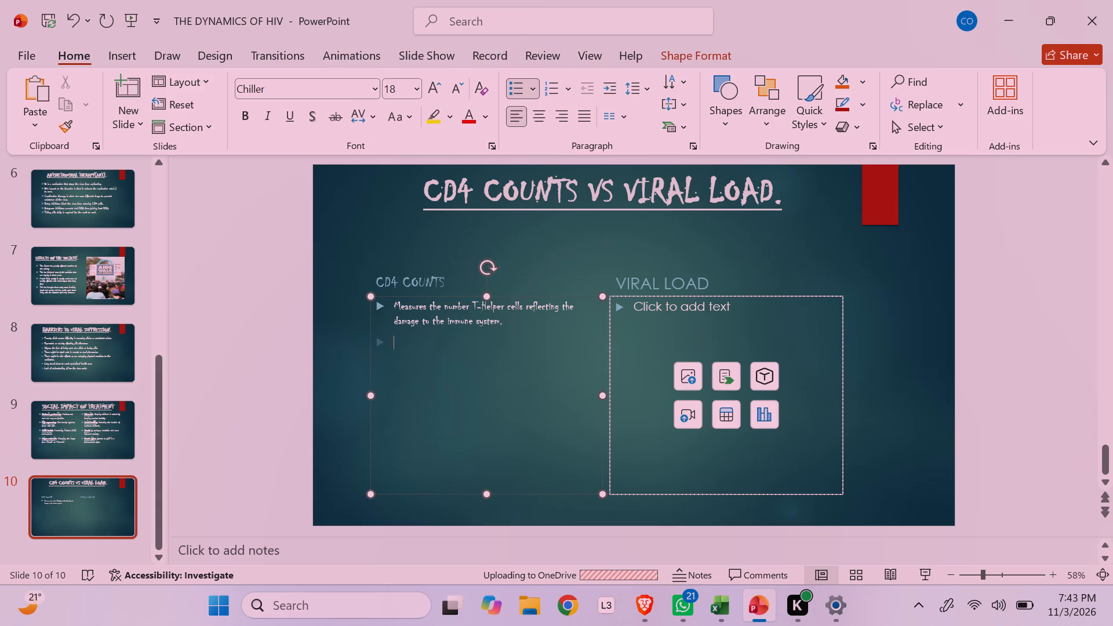
type("Indicat")
type("es")
key("space")
type("the risk")
key("space")
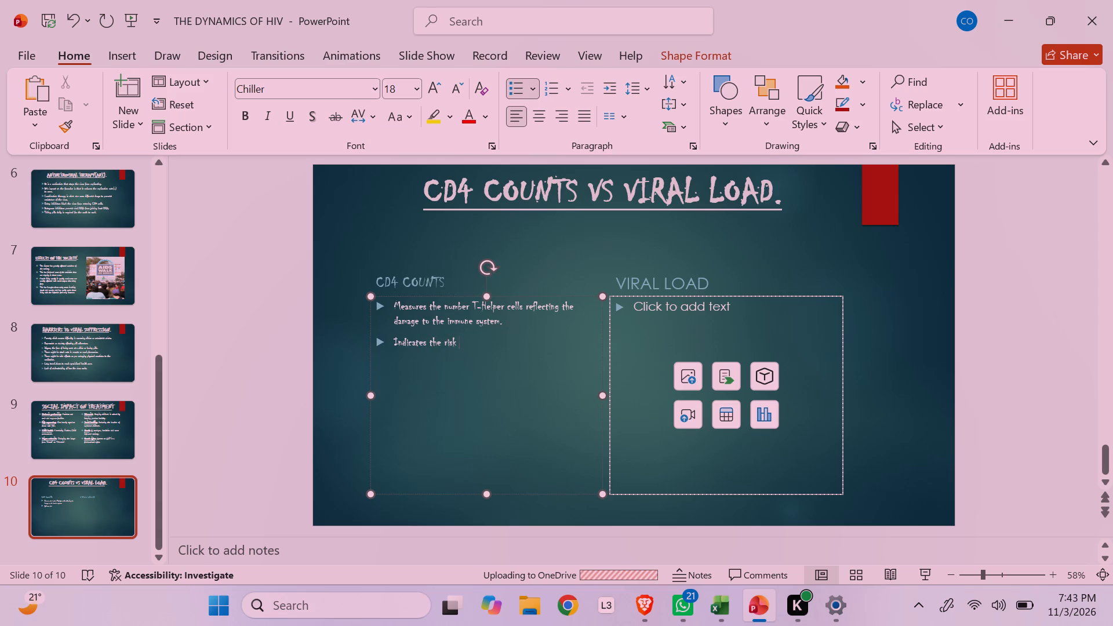
type("of")
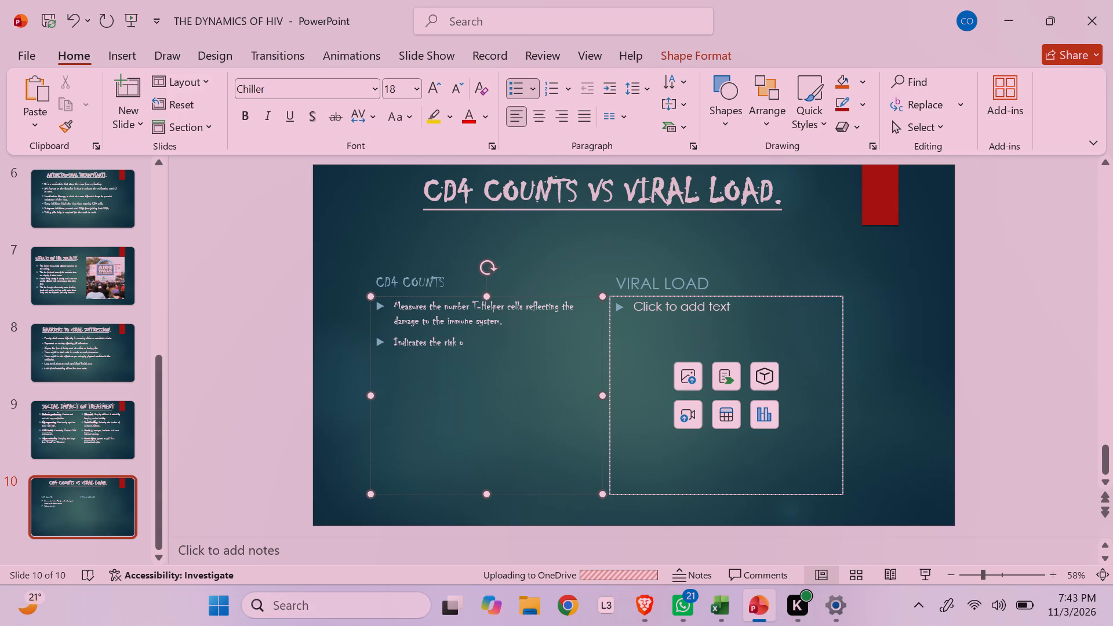
key("space")
type("opportinit")
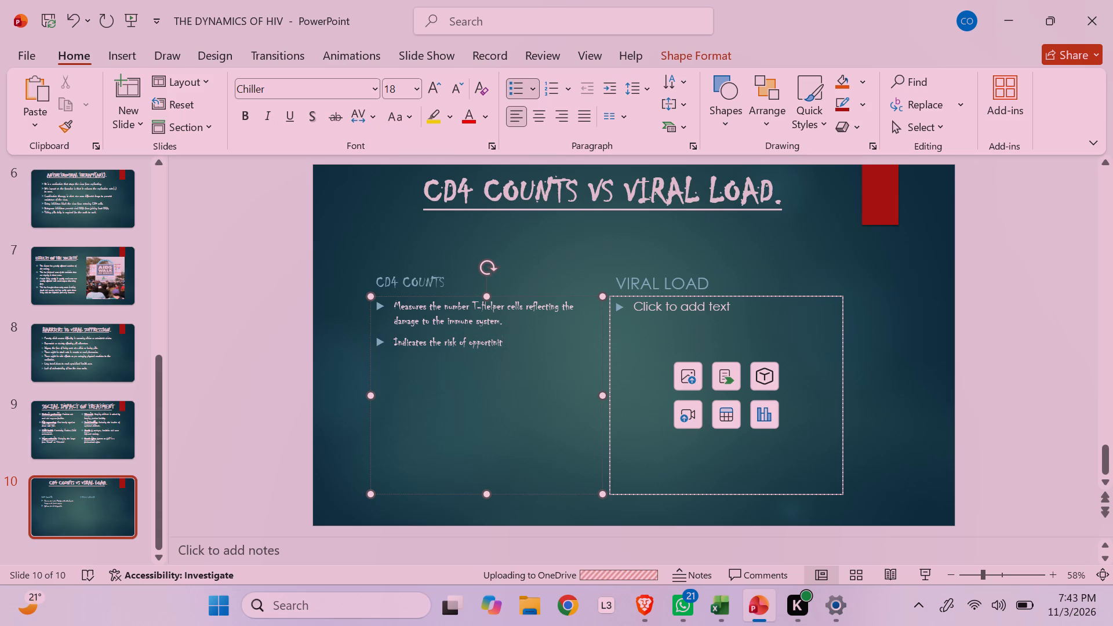
key("BackSpace")
type("stic")
key("space")
type("infections")
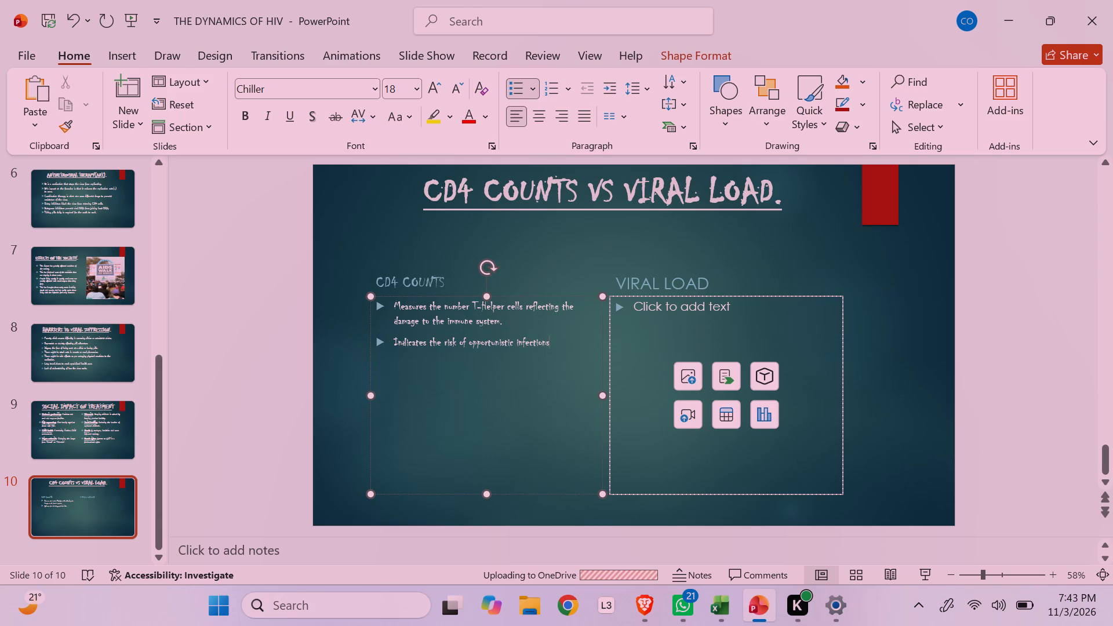
key("period")
Add a third bullet under CD4 COUNTS reading "Rises slowly over months under exposure to ART".
key("Return")
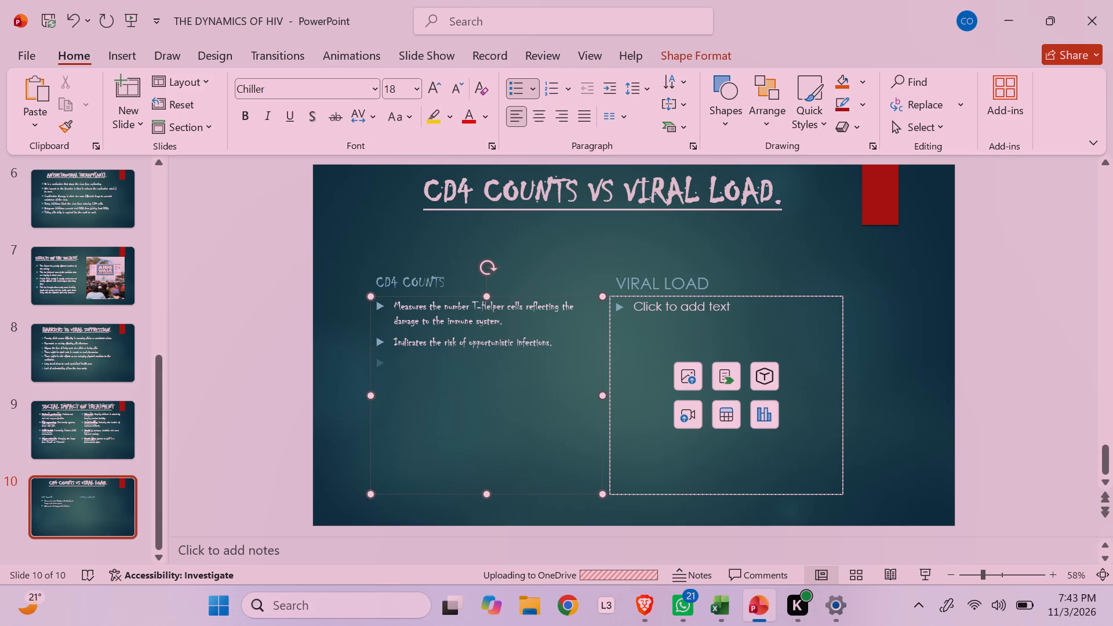
type("Rises")
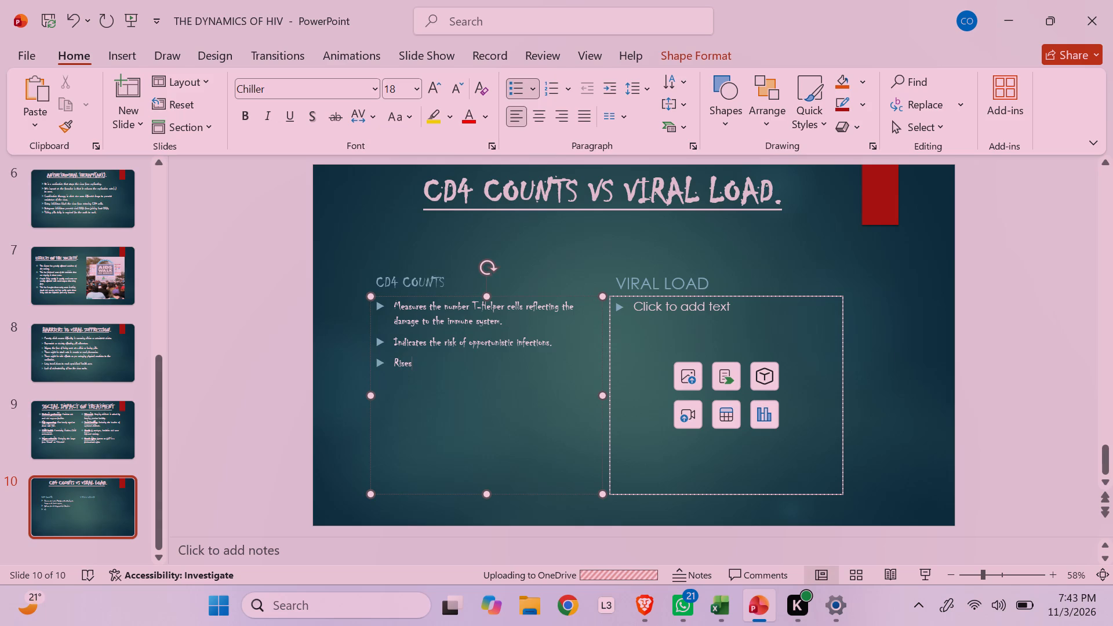
key("space")
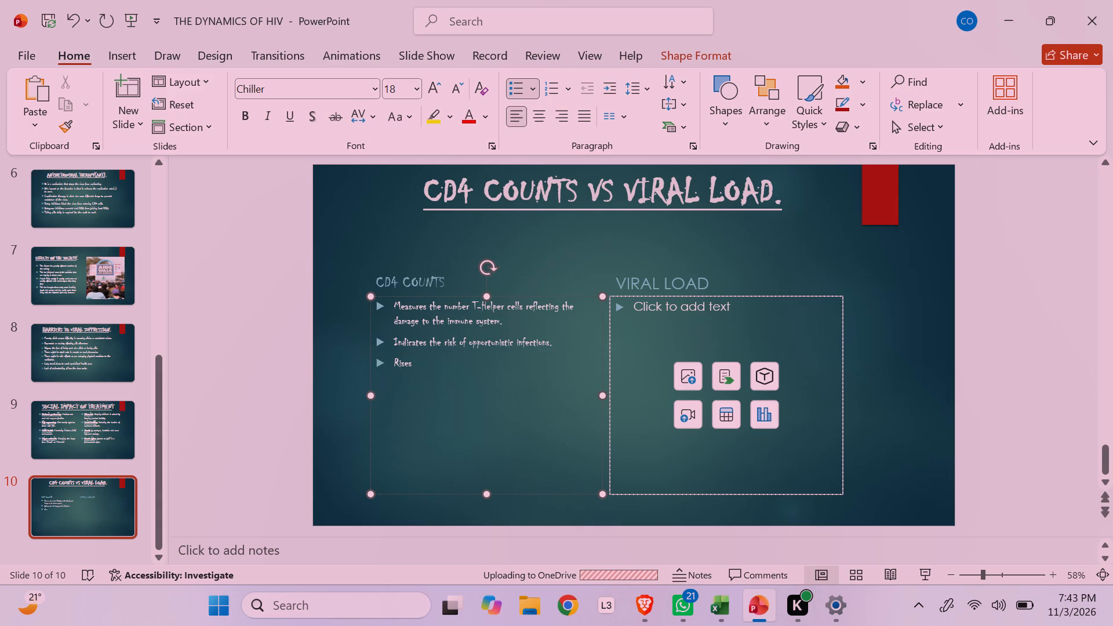
type("slowly")
key("space")
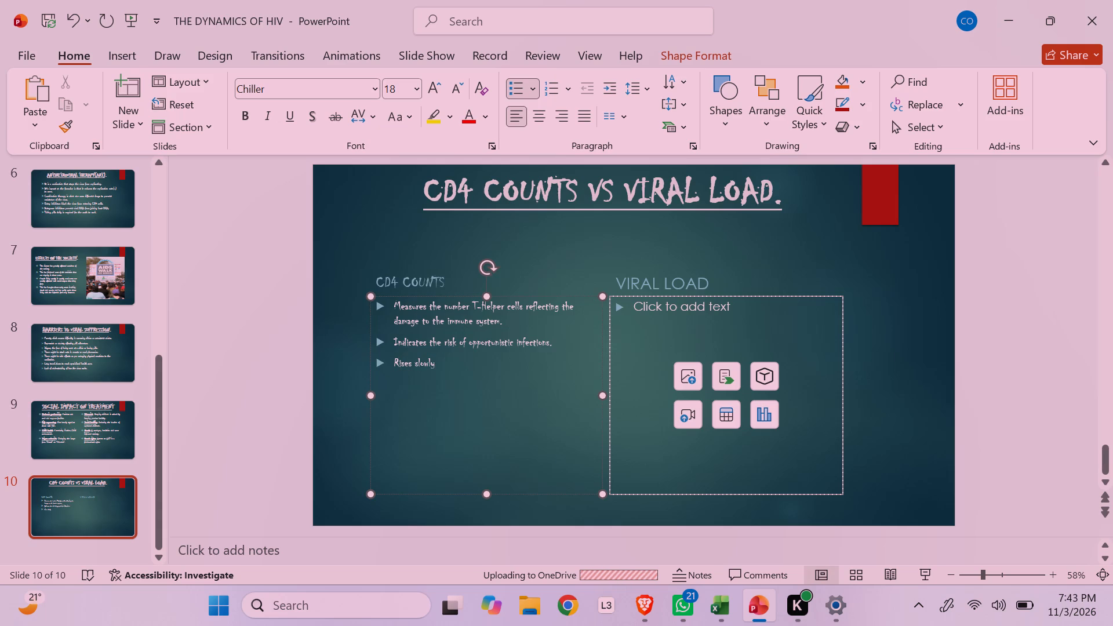
type("over")
key("space")
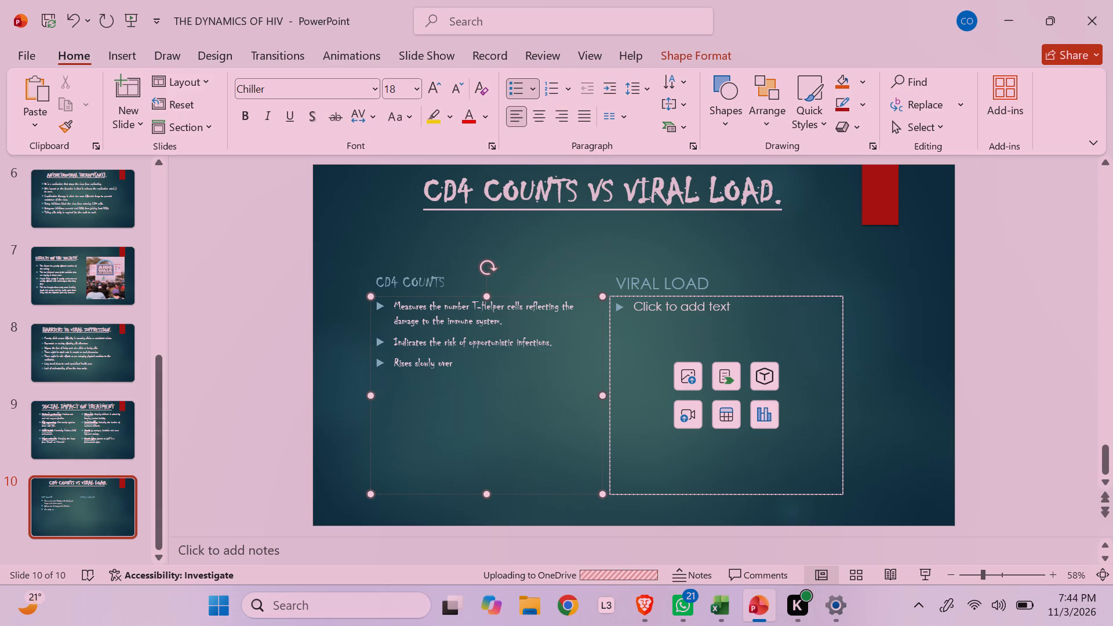
type("months under")
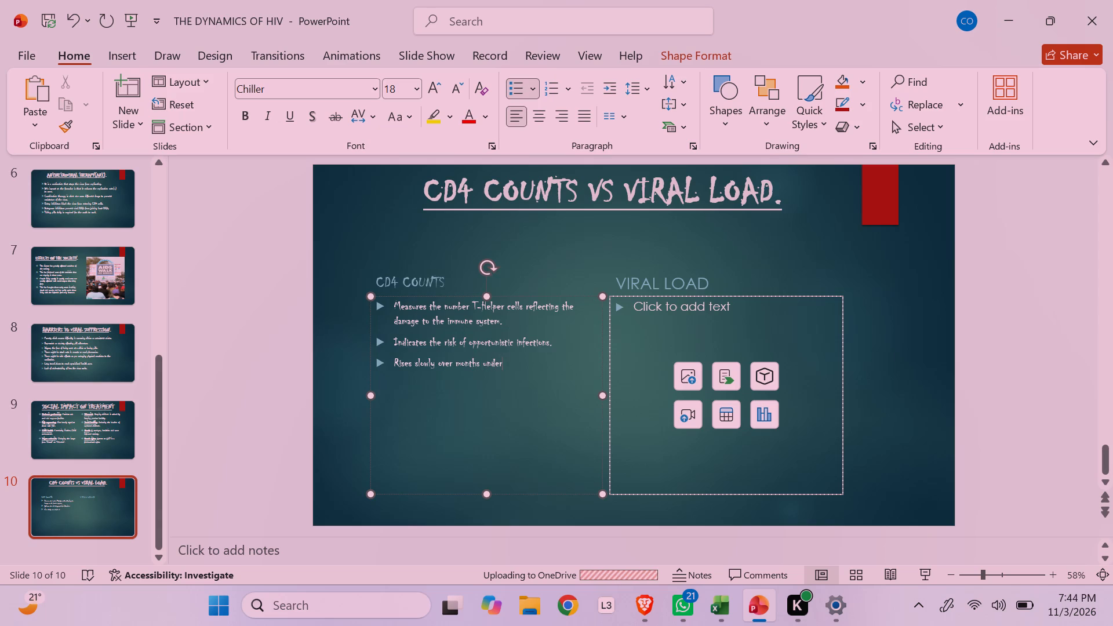
key("space")
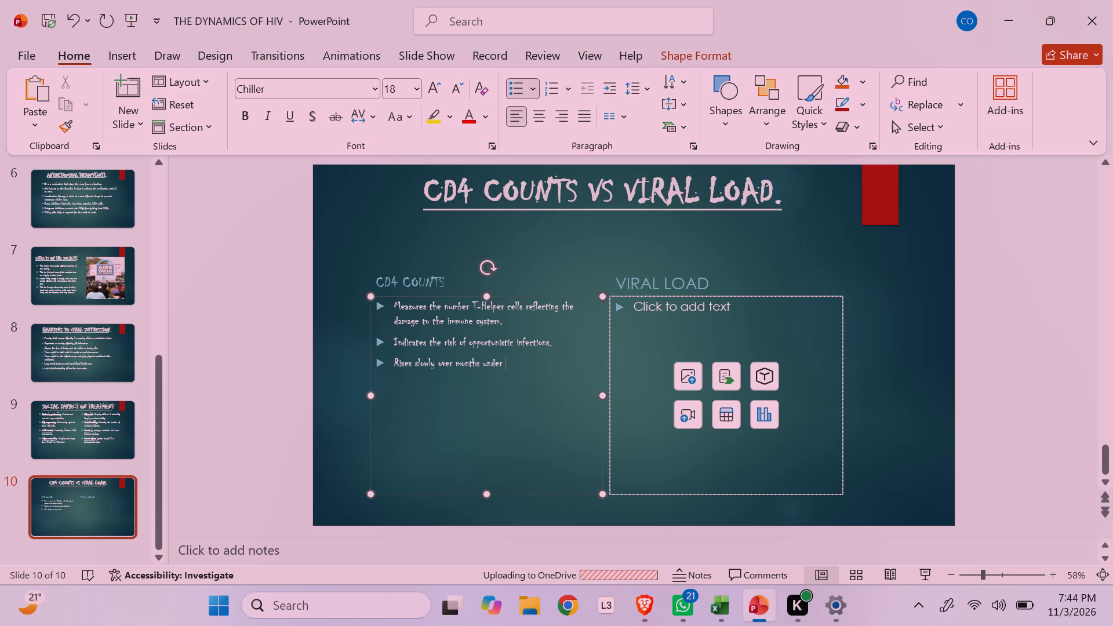
type("exposure")
key("space")
type("to")
key("space")
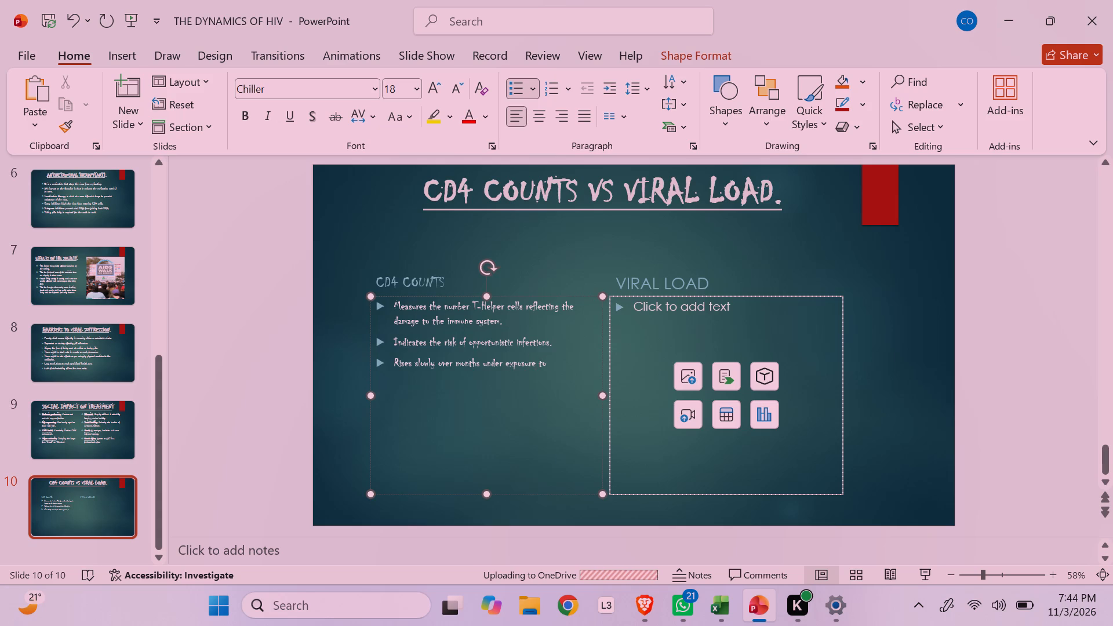
type("ART")
Change the font of the VIRAL LOAD column heading to Chiller.
left_click(651, 309)
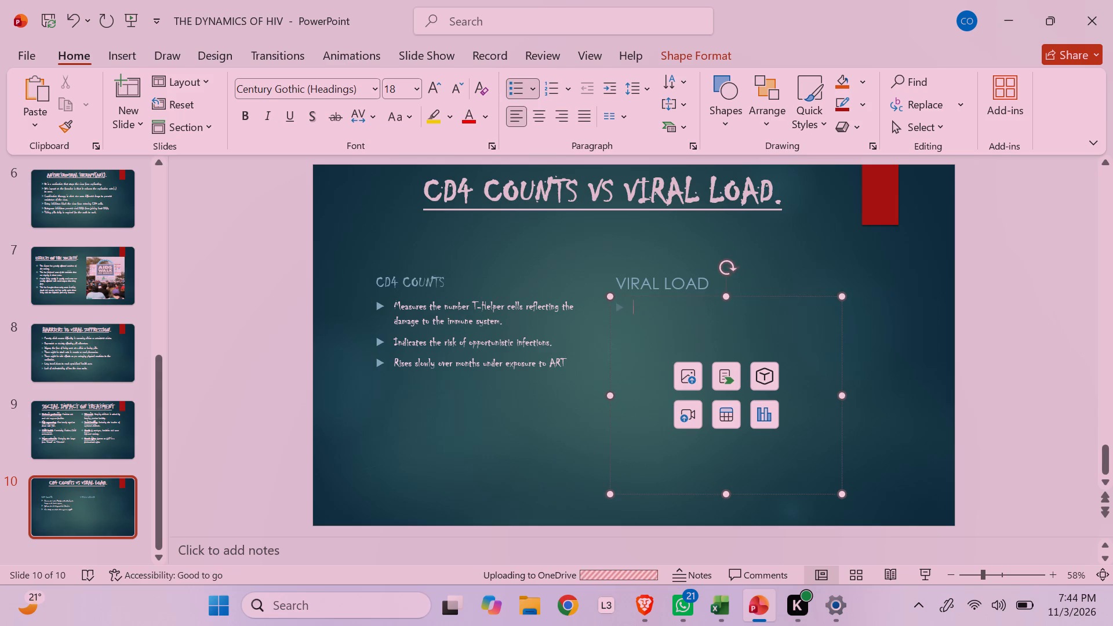
left_click(710, 276)
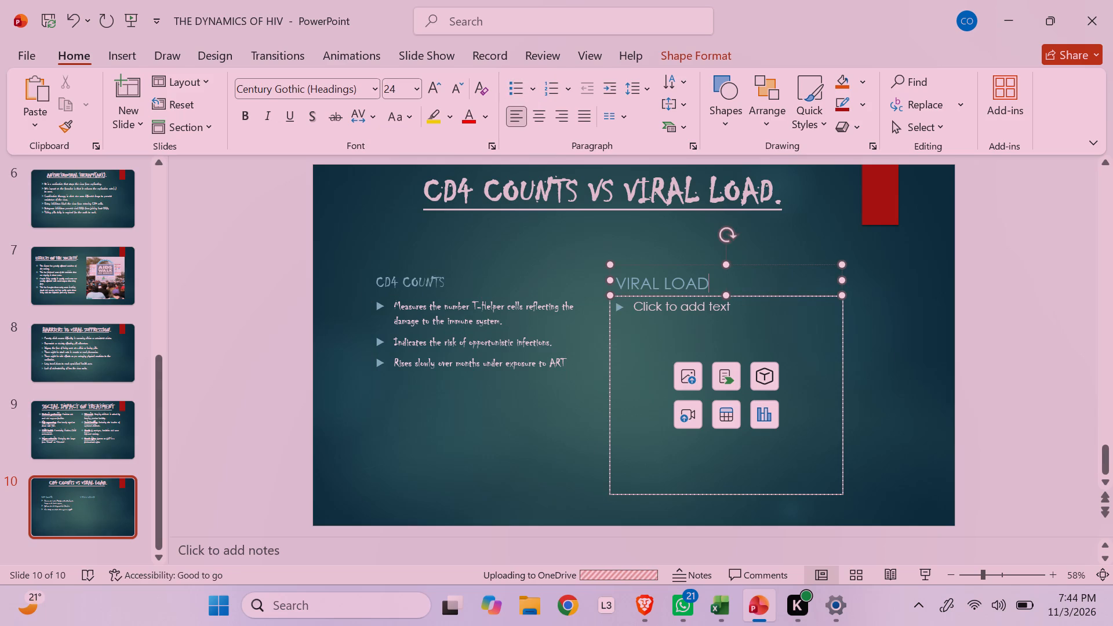
left_click_drag(710, 276, 624, 279)
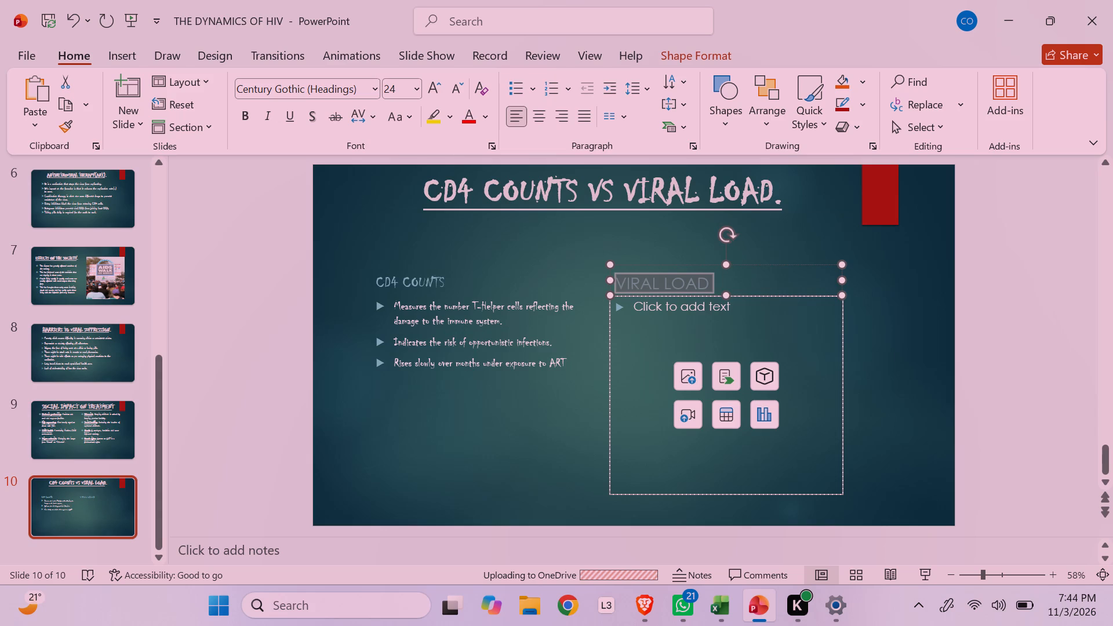
left_click(372, 94)
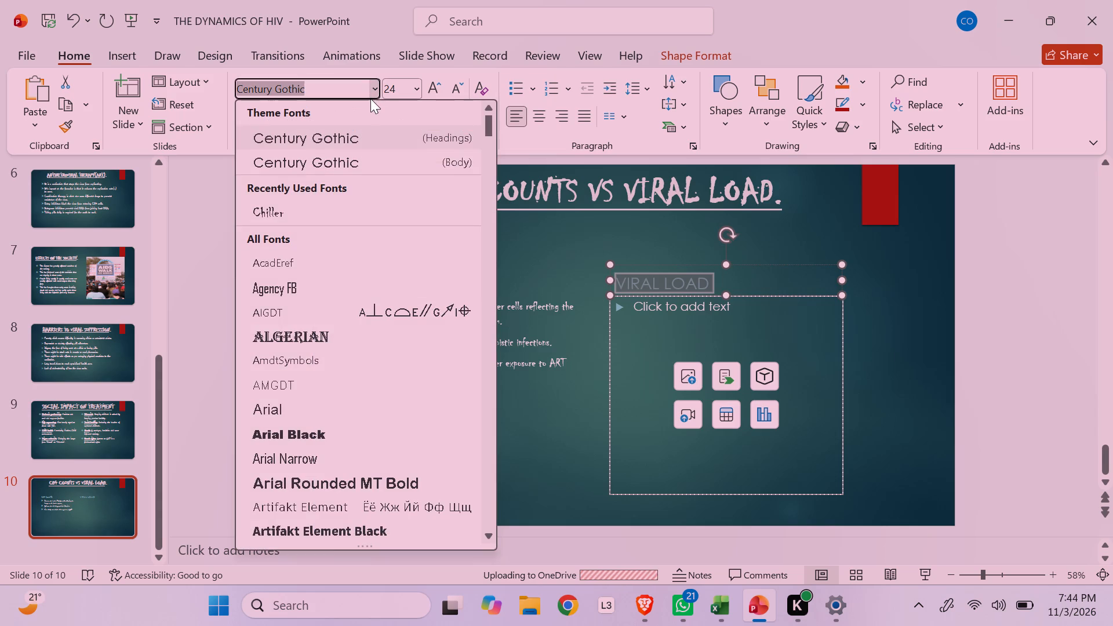
left_click(343, 212)
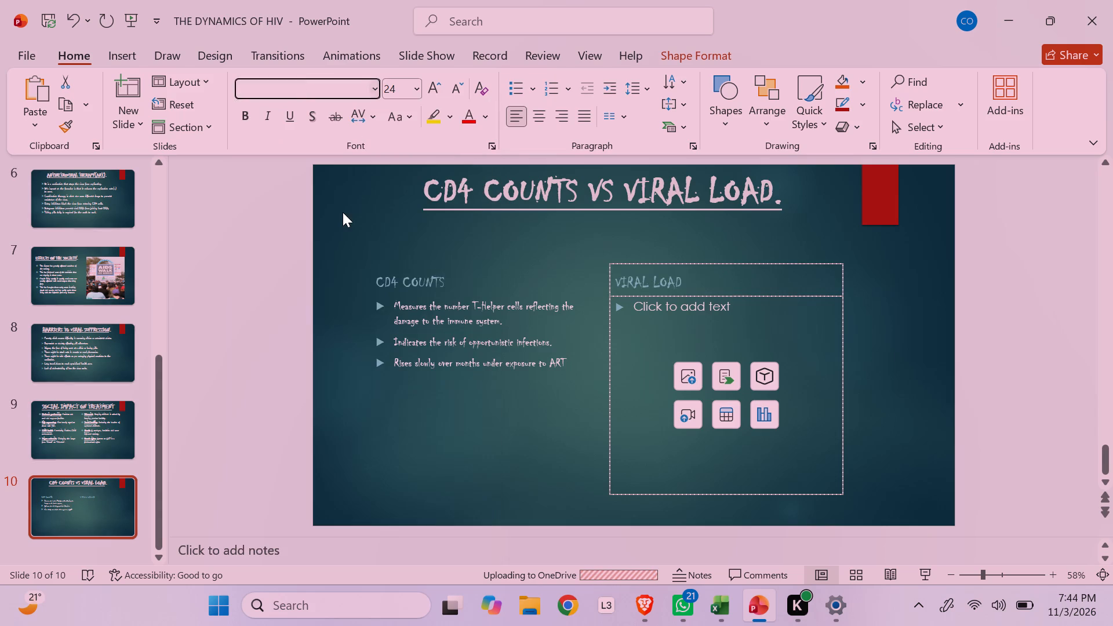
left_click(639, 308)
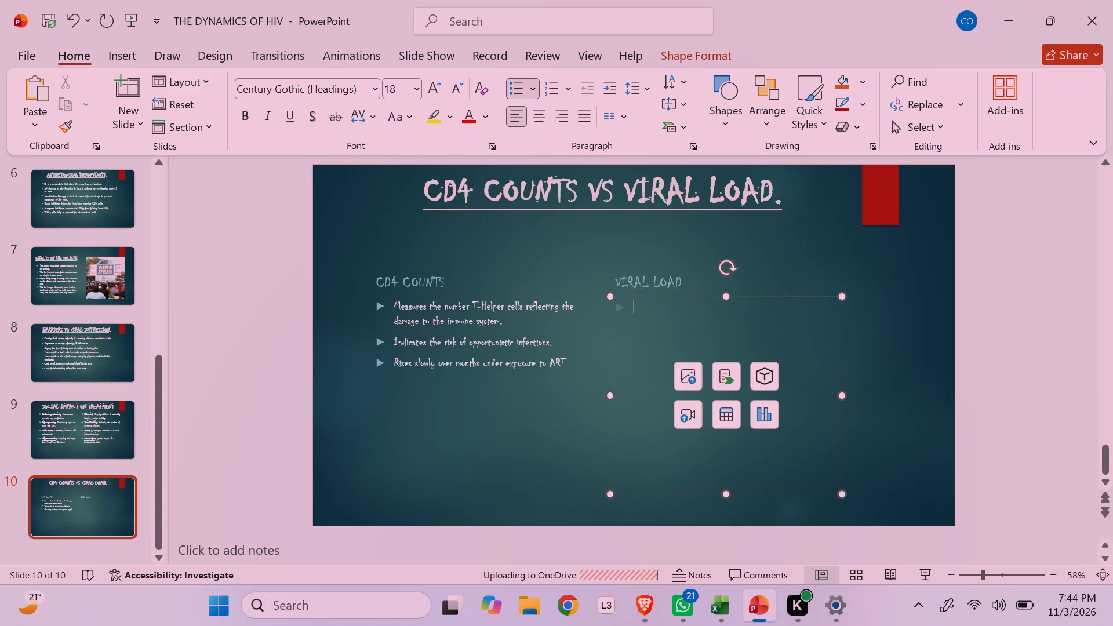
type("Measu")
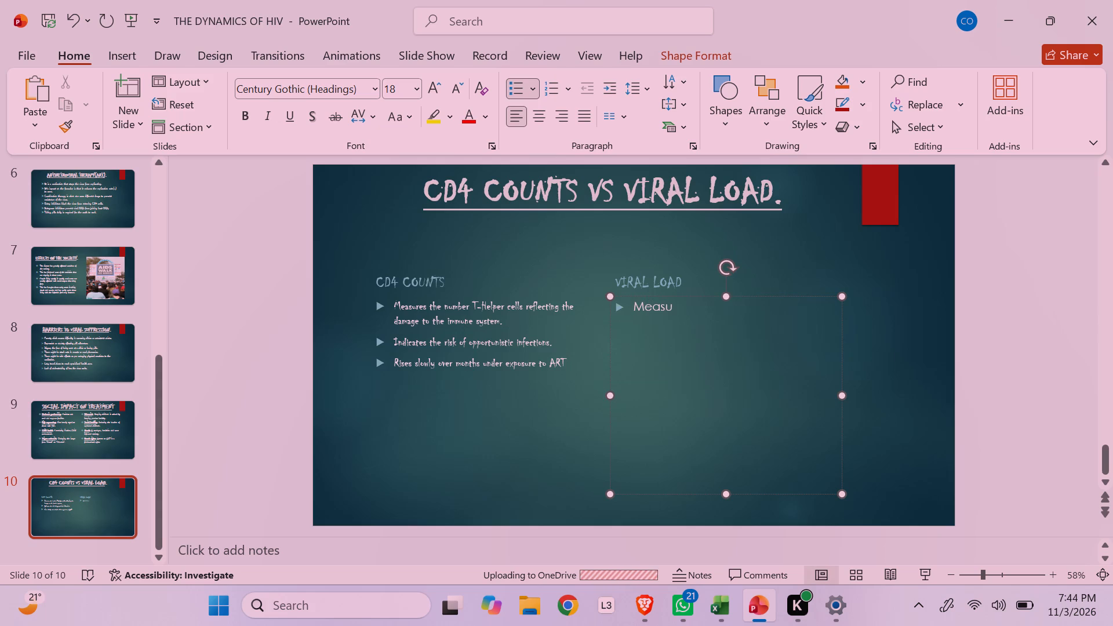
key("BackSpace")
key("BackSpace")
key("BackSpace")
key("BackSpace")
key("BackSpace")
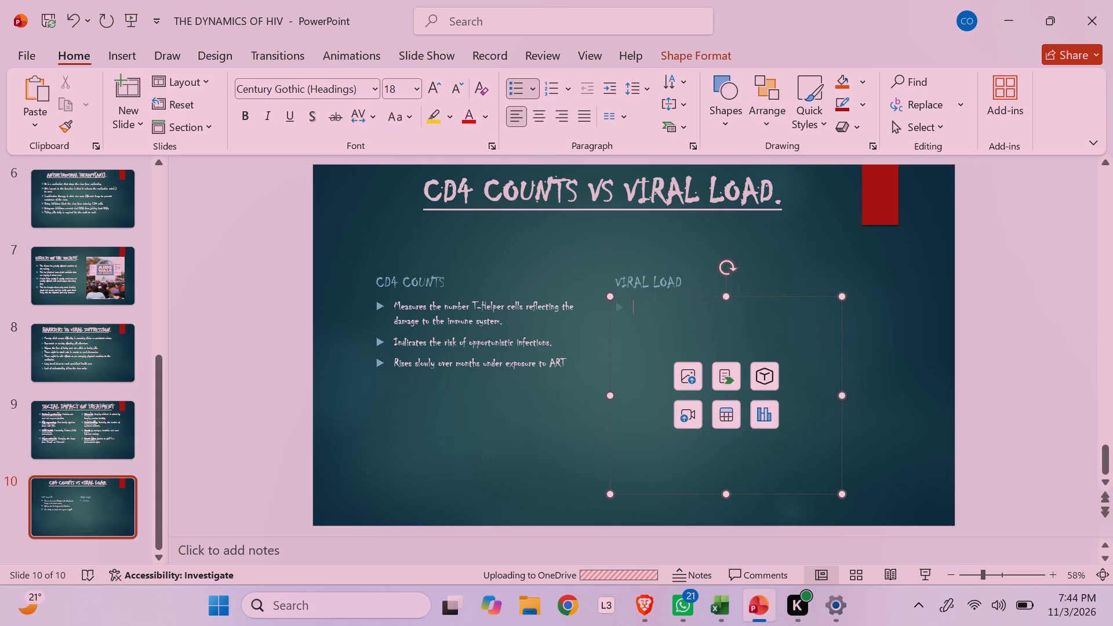
Start the first bullet under the VIRAL LOAD heading in Chiller font with "Measures the amount of HIV RNA in the blood,".
left_click(374, 84)
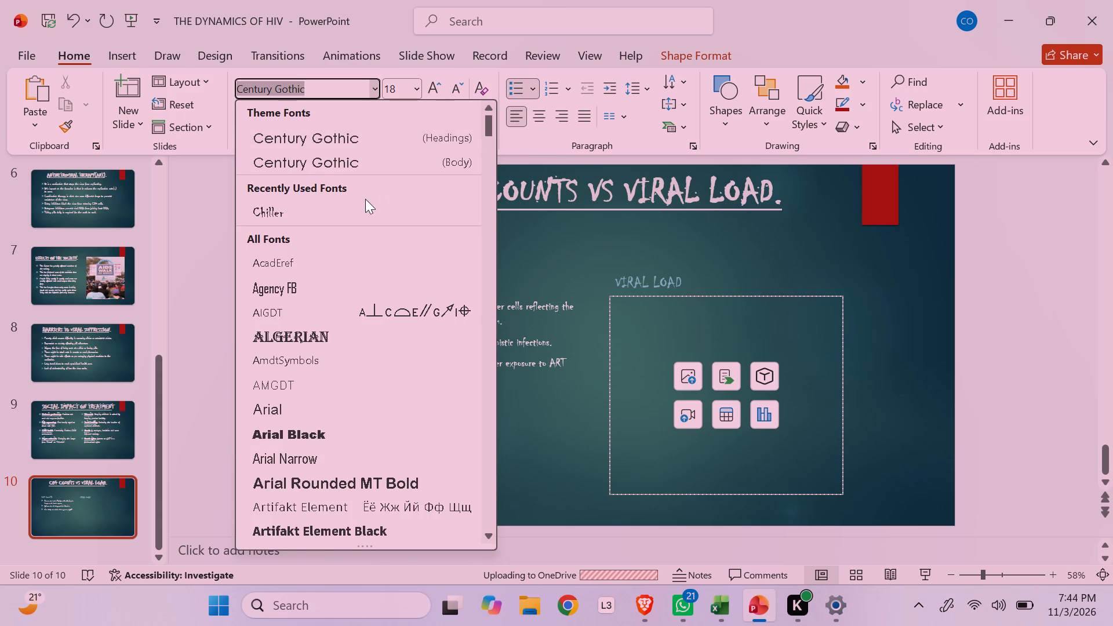
left_click(362, 205)
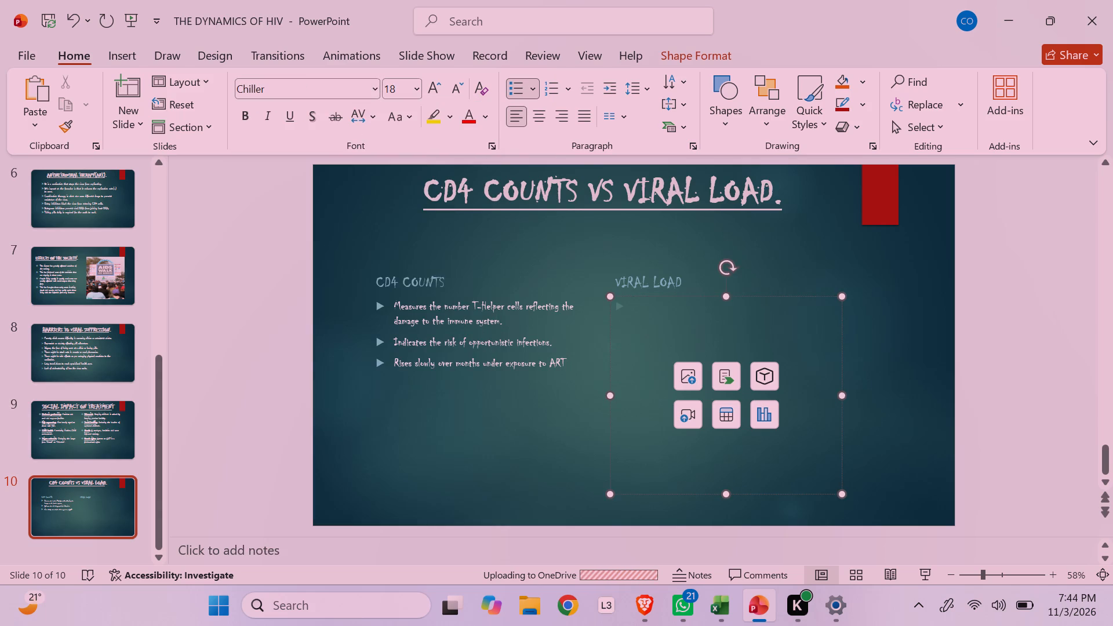
type("Measures")
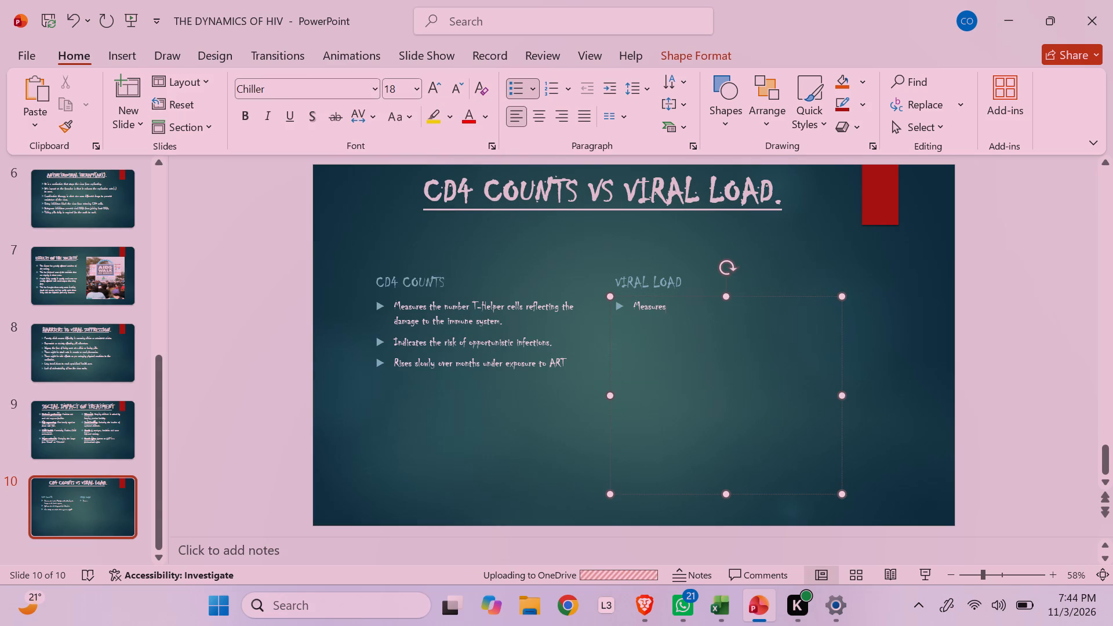
key("space")
type("th")
type("e")
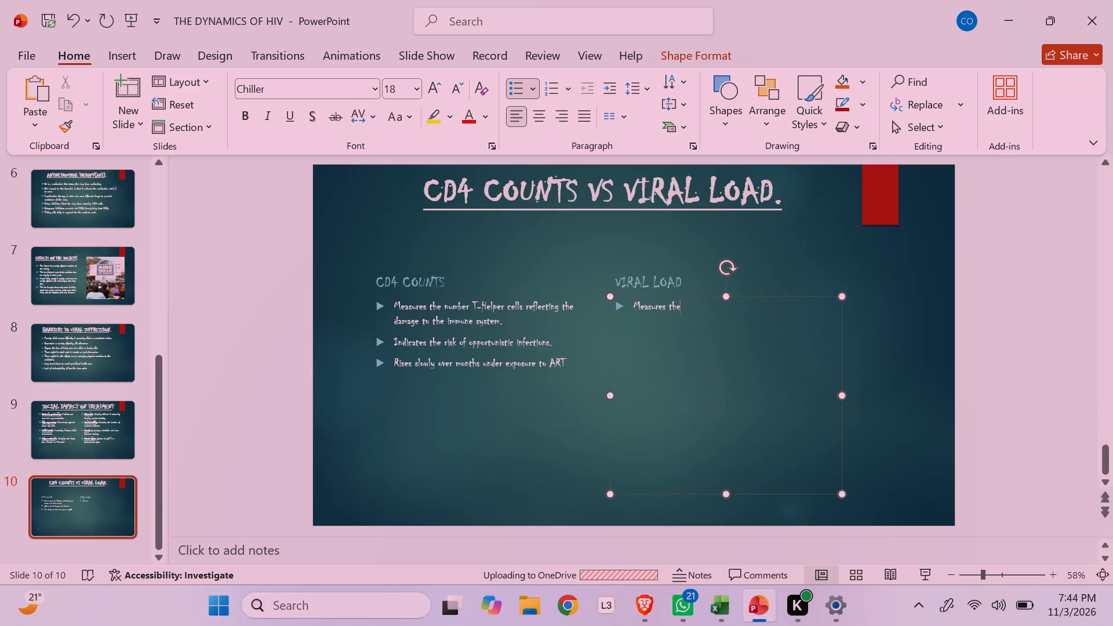
key("space")
type("amount")
key("space")
type("of")
key("space")
type("HIV")
key("space")
type("RNA")
key("space")
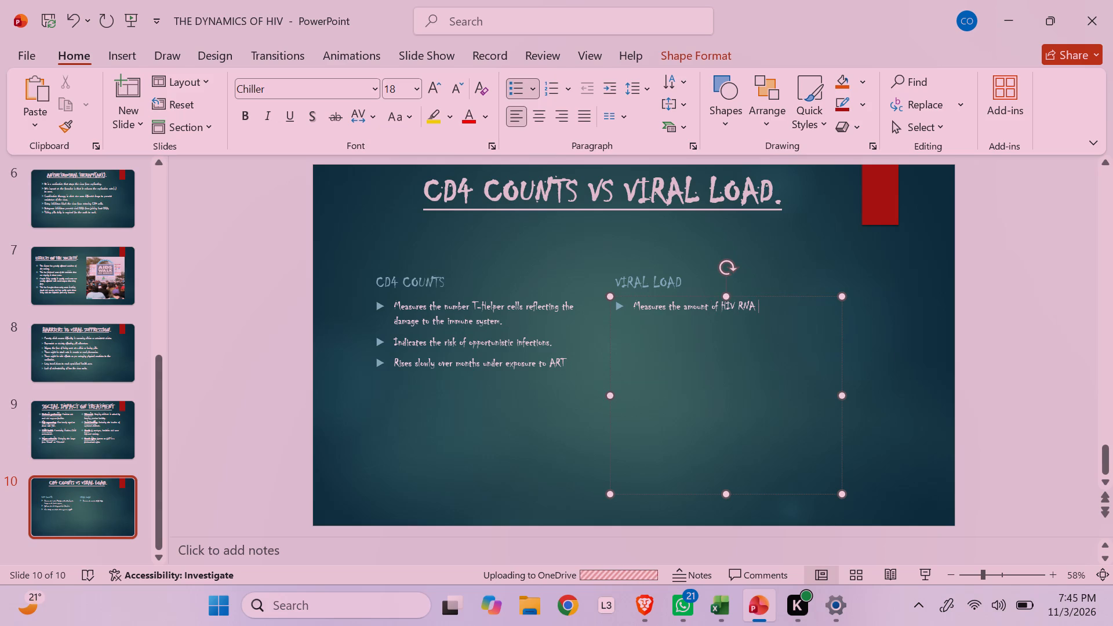
type("in the")
key("space")
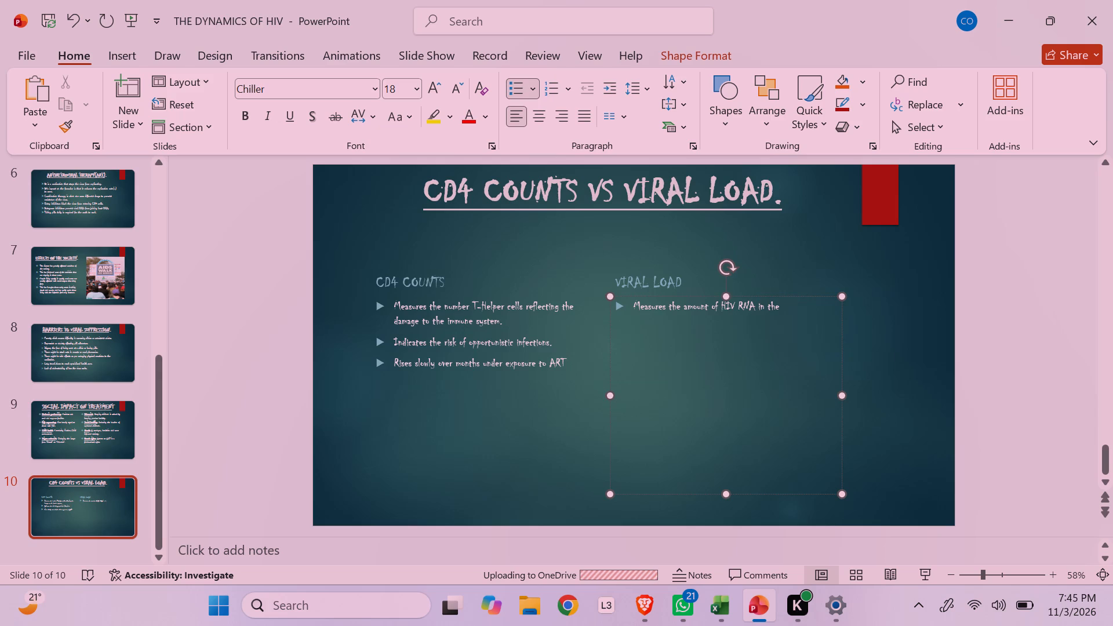
type("blood")
key("space")
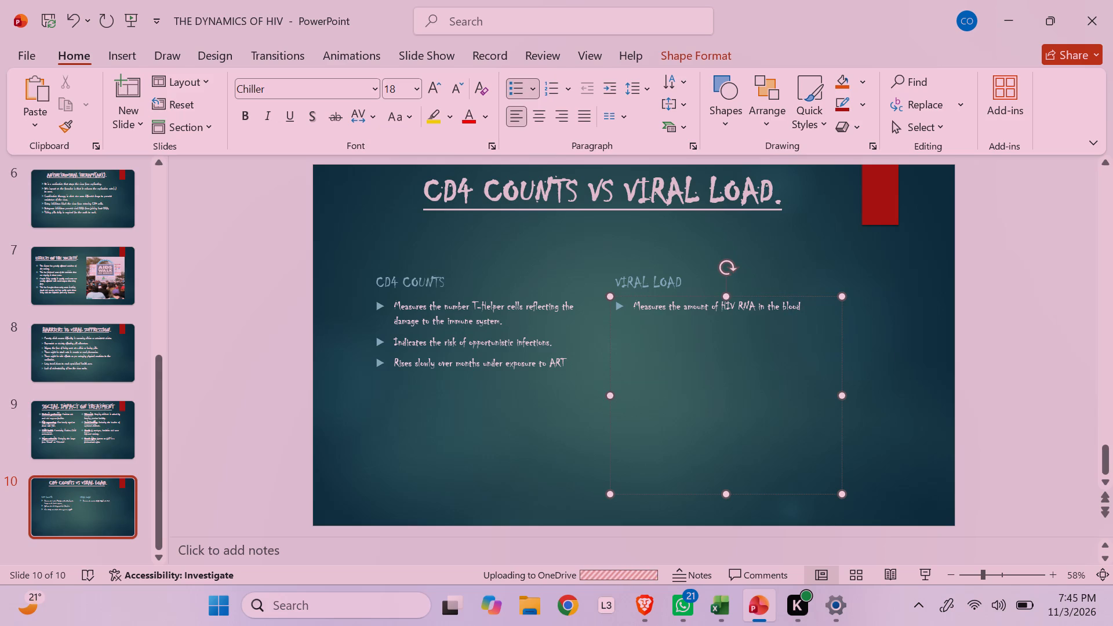
key("BackSpace")
type(",")
key("space")
Complete the first VIRAL LOAD bullet with "reflecting the rate of virus replication and the success of ART.".
type("re")
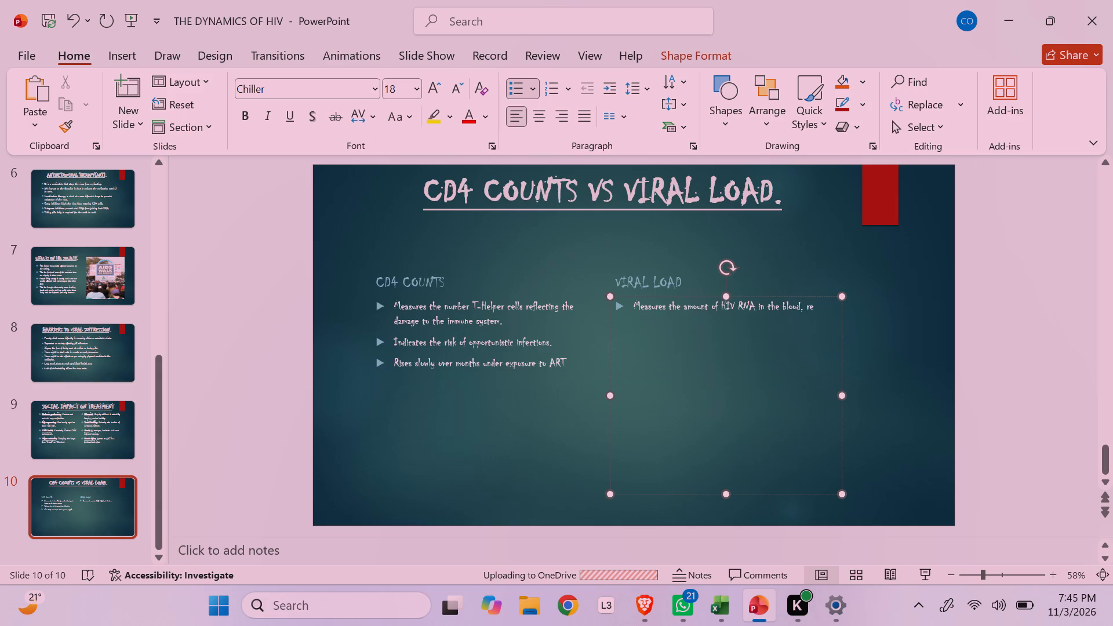
type("fle")
type("cy")
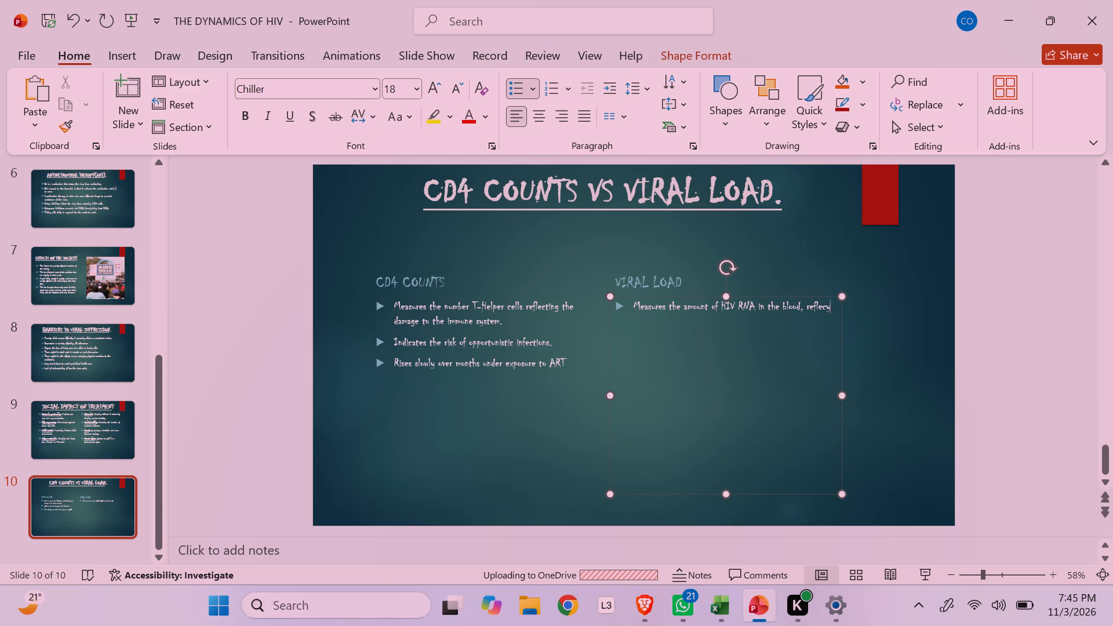
key("BackSpace")
type("ting")
key("space")
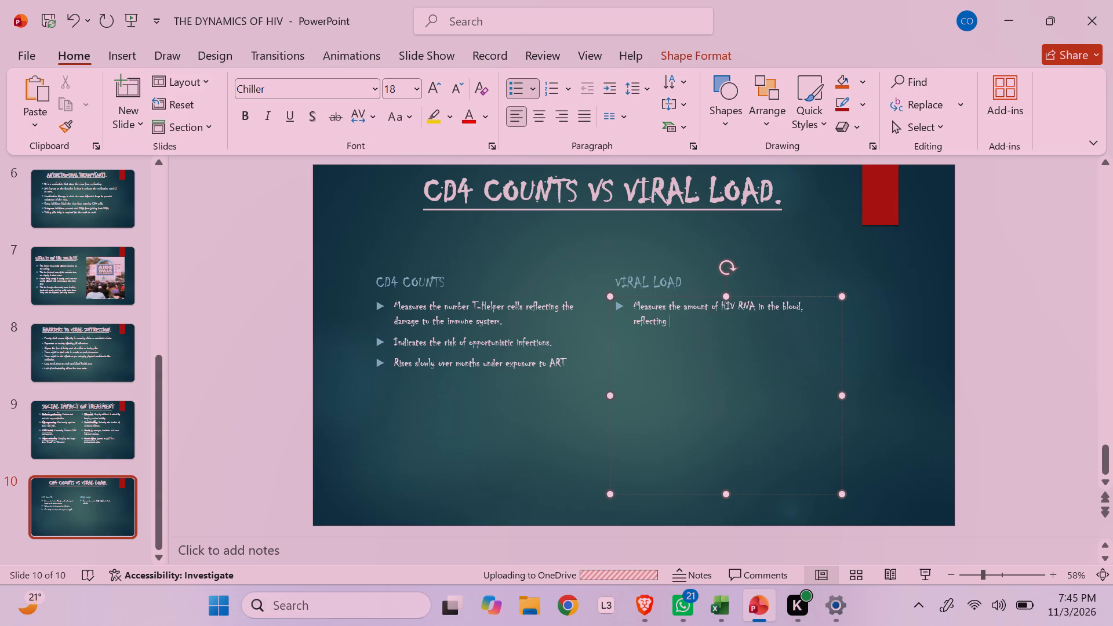
type("the")
key("space")
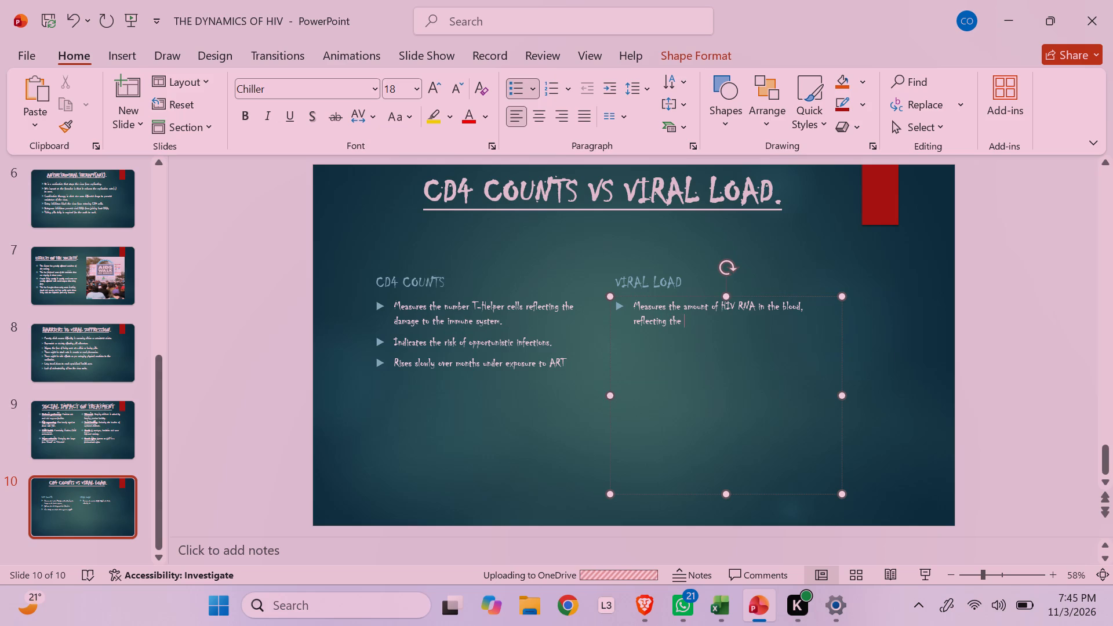
type("rate of virus")
key("space")
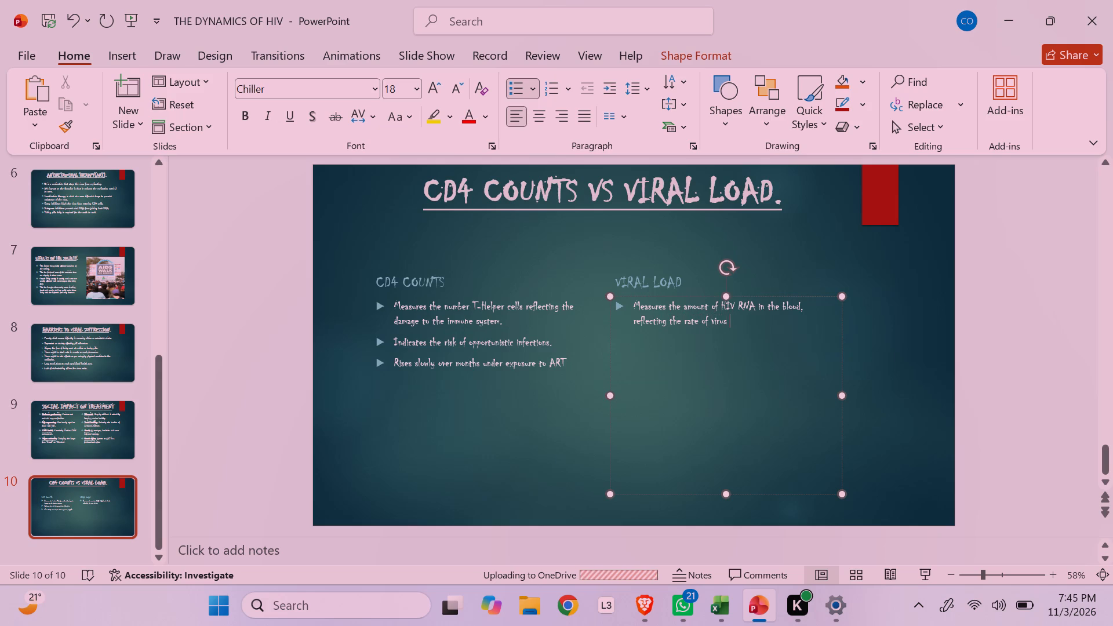
type("replication")
key("space")
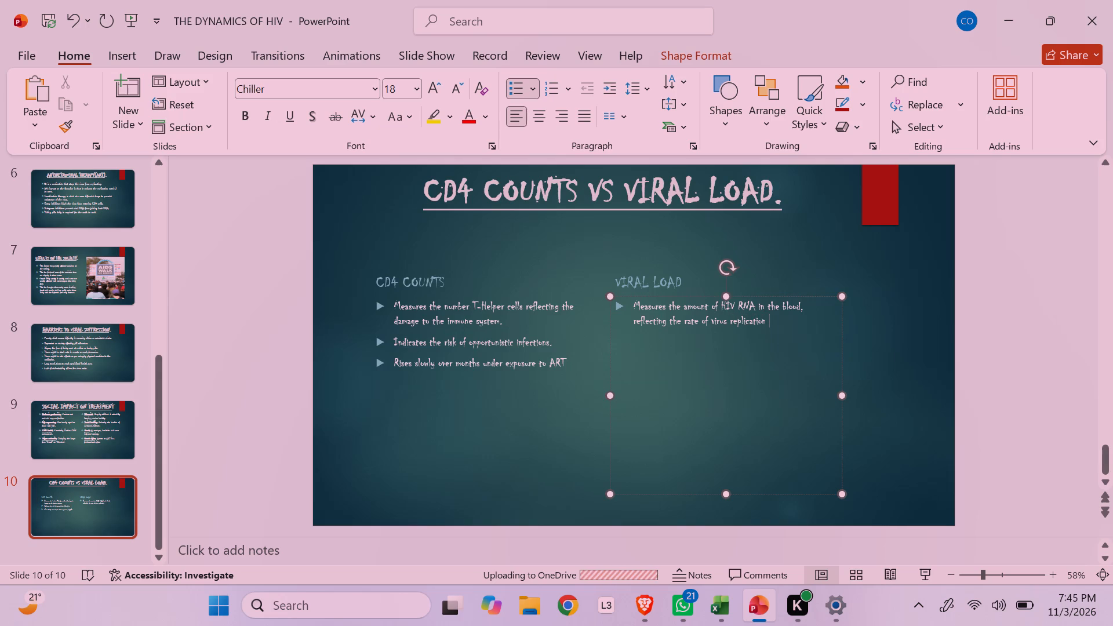
type("and")
key("space")
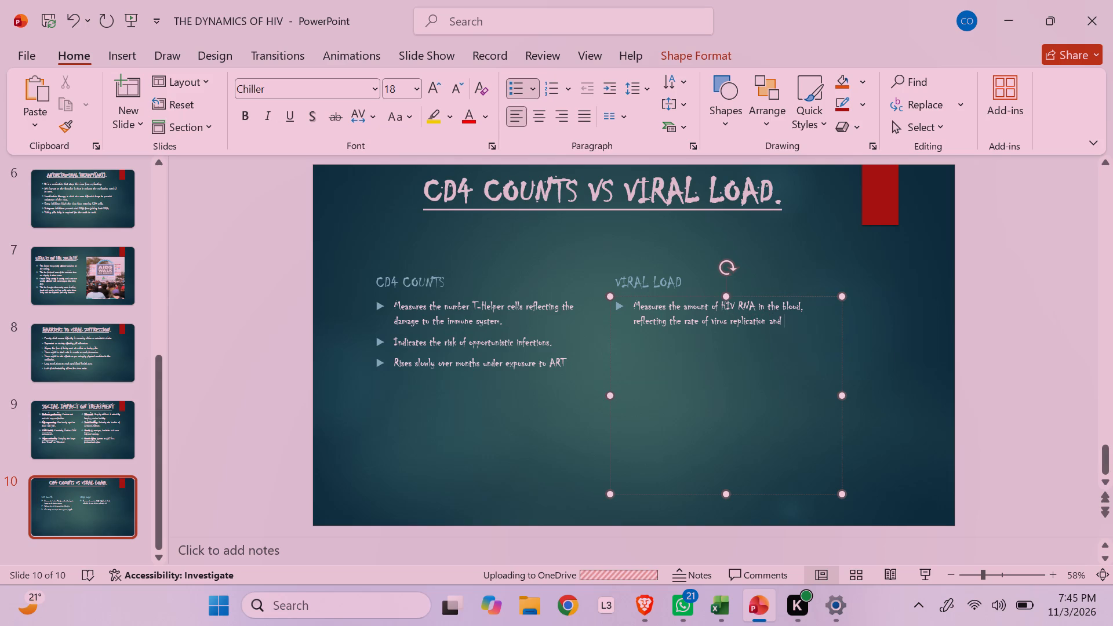
type("the")
key("space")
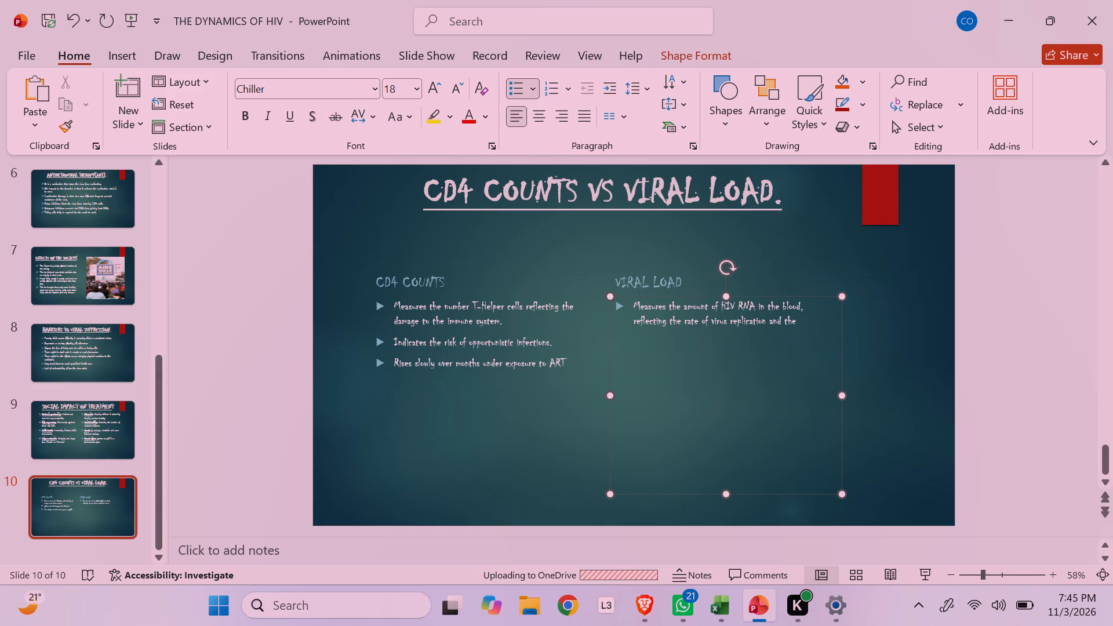
type("sucess")
key("space")
type("of")
key("space")
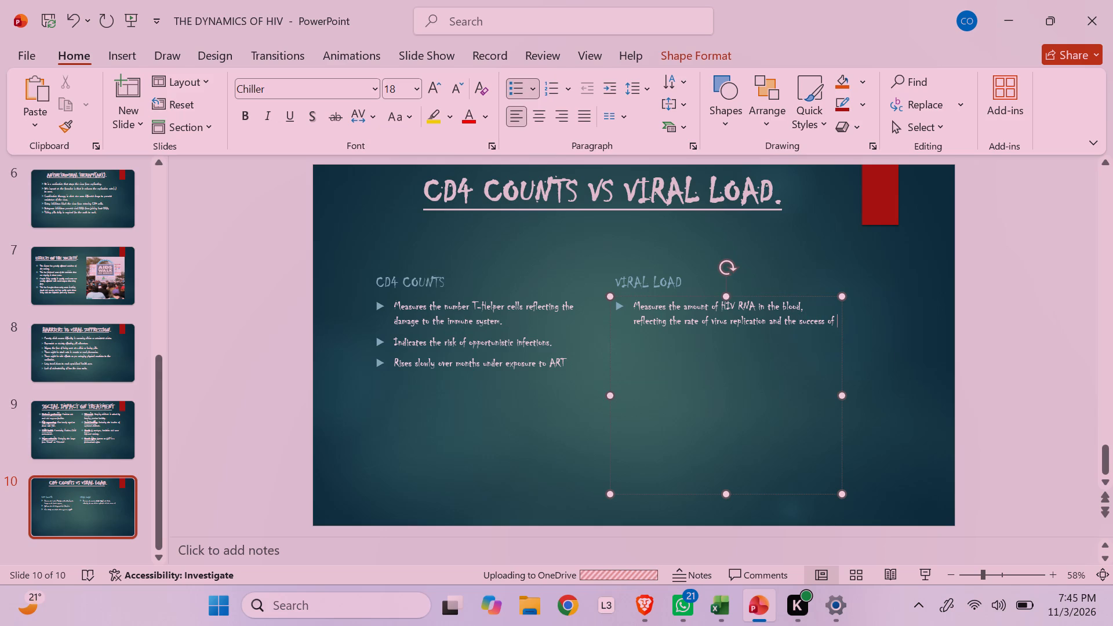
type("ART")
key("period")
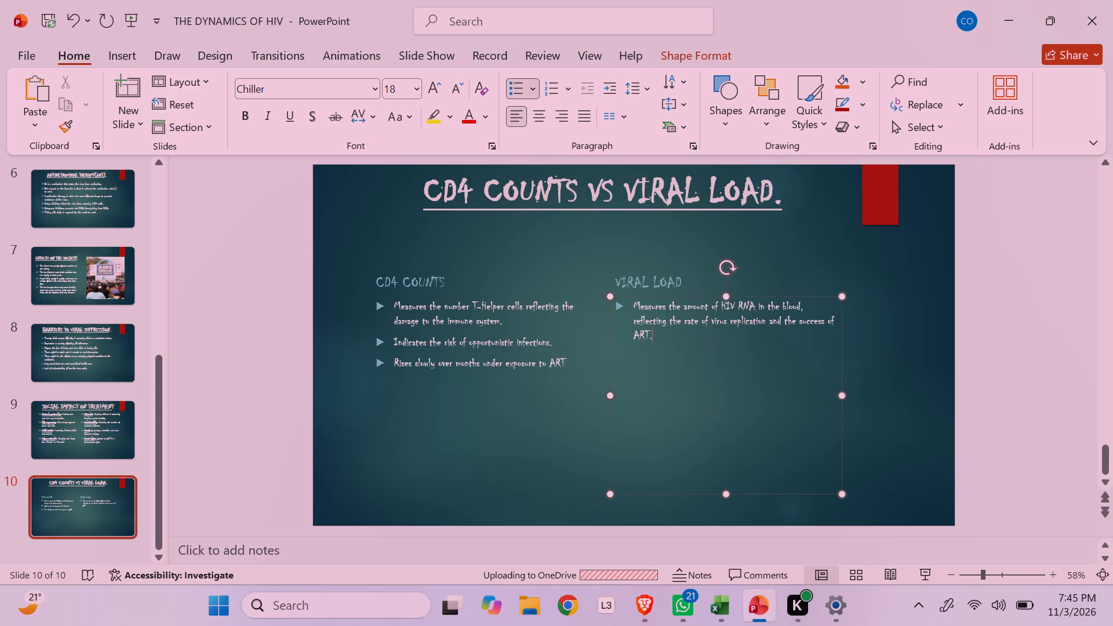
Add a second bullet under VIRAL LOAD reading "Indicates how well the medication is working.".
key("Return")
type("Indicates")
key("space")
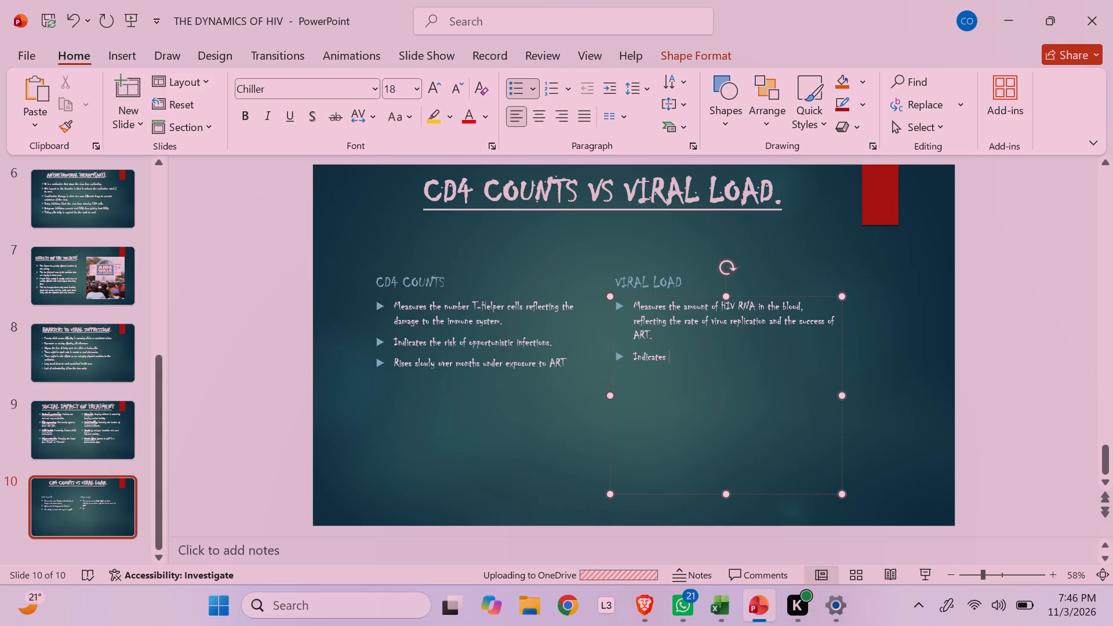
type("how well")
key("space")
type("the")
key("space")
type("medi")
type("cai")
key("BackSpace")
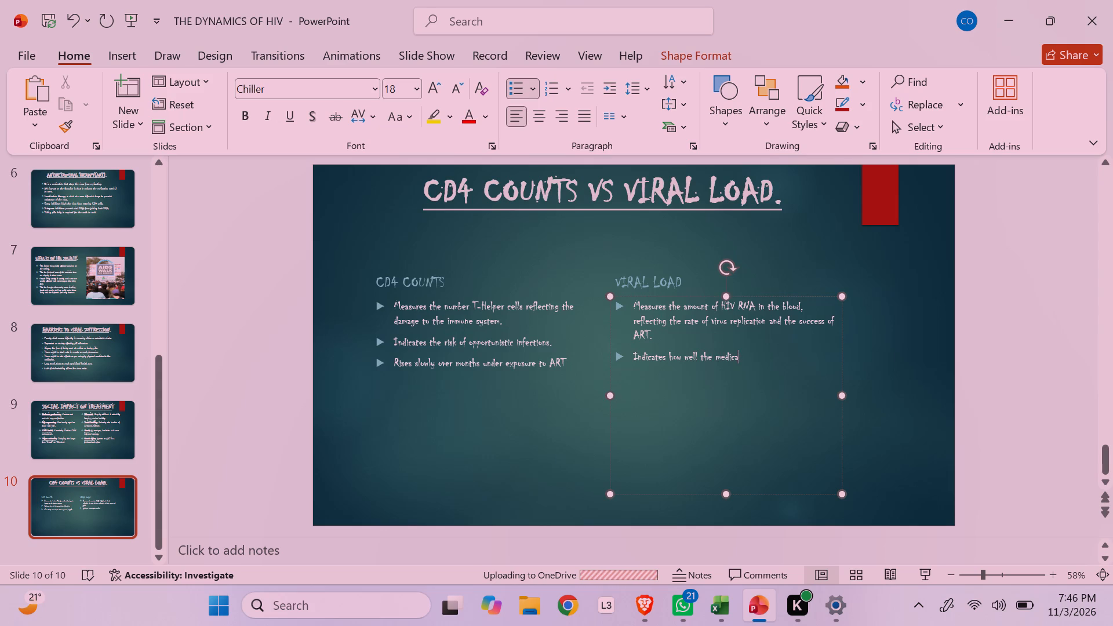
type("tion")
key("space")
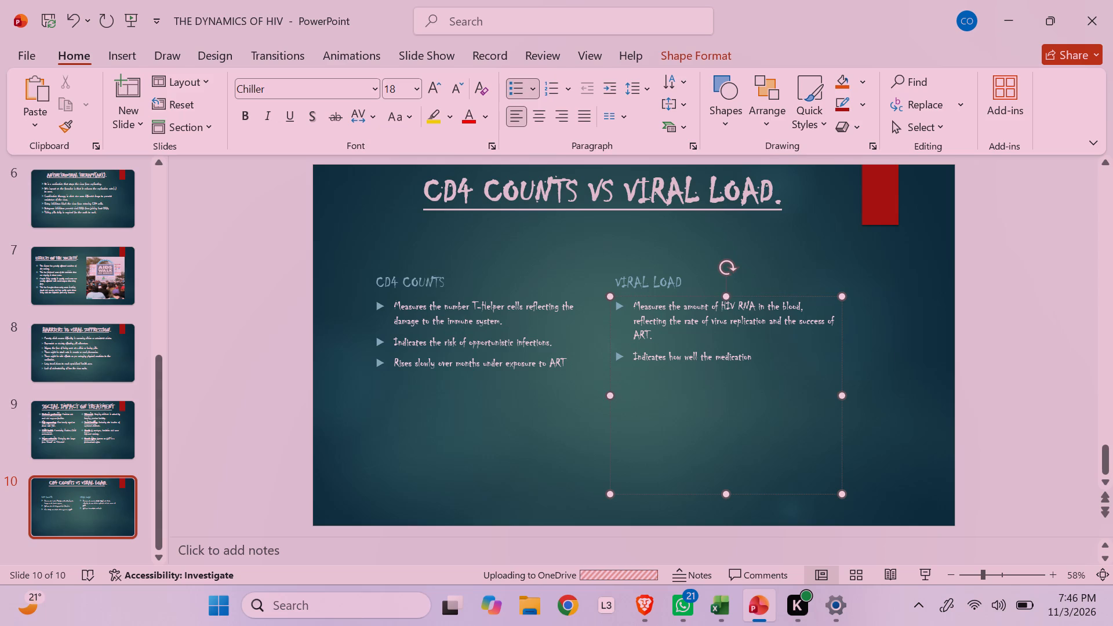
type("is workim")
key("h")
key("BackSpace")
key("BackSpace")
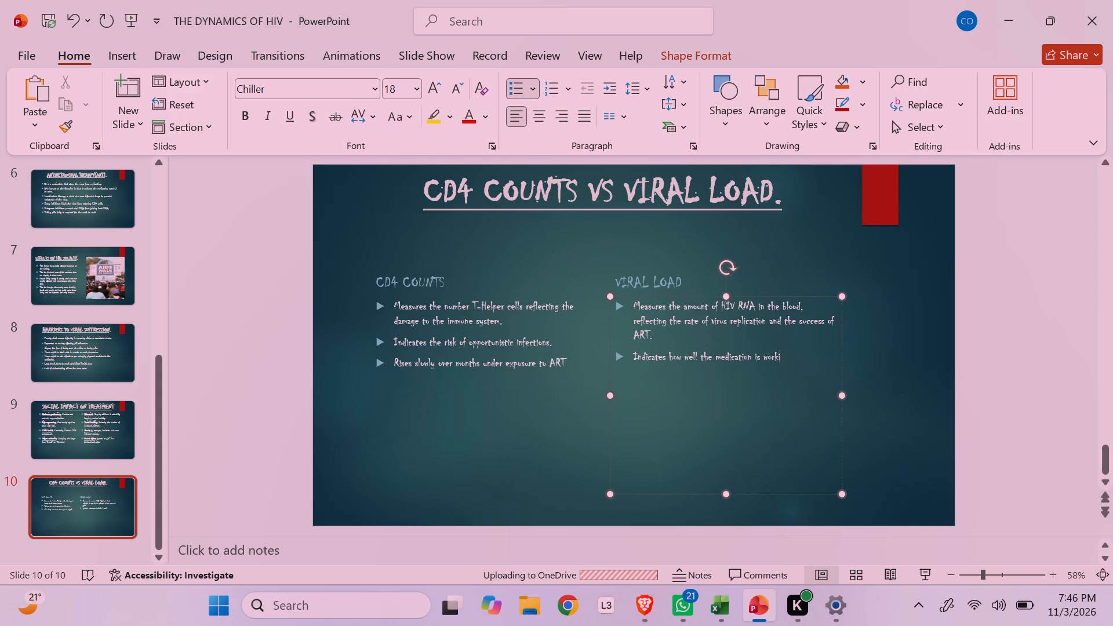
type("nh")
key("BackSpace")
key("g")
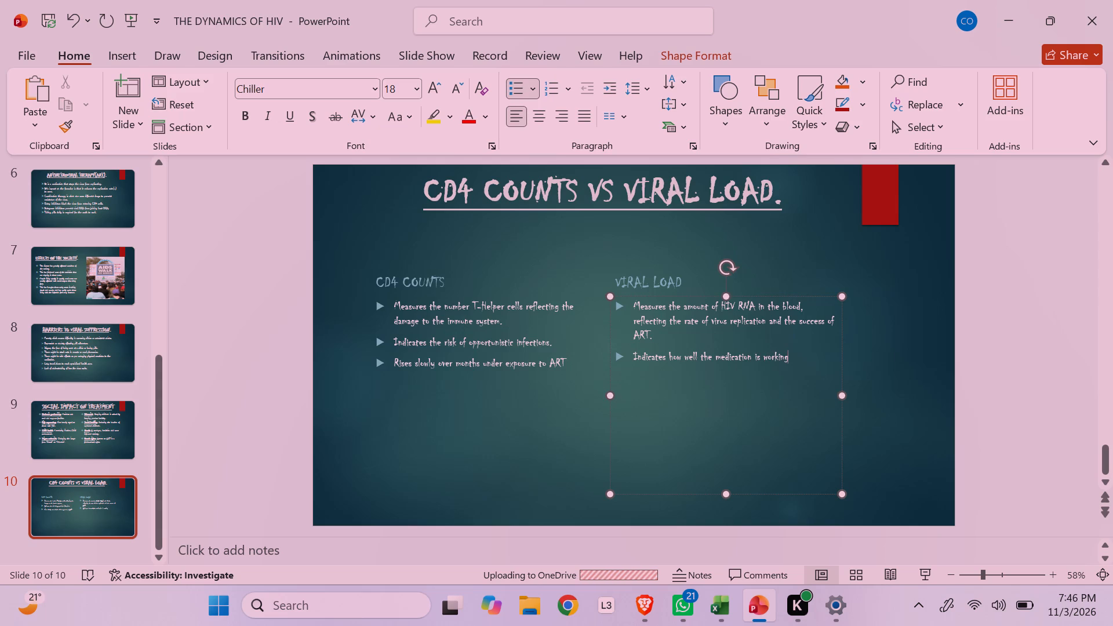
key("period")
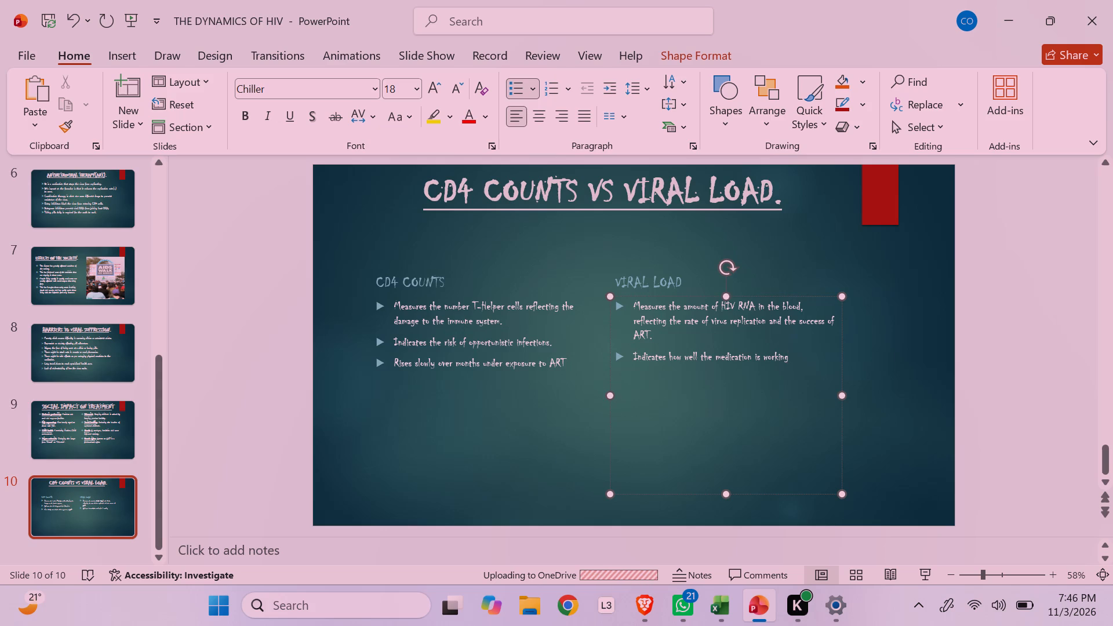
Add a third bullet under VIRAL LOAD reading "Drops quickly within weeks under exposure to ART.".
key("Return")
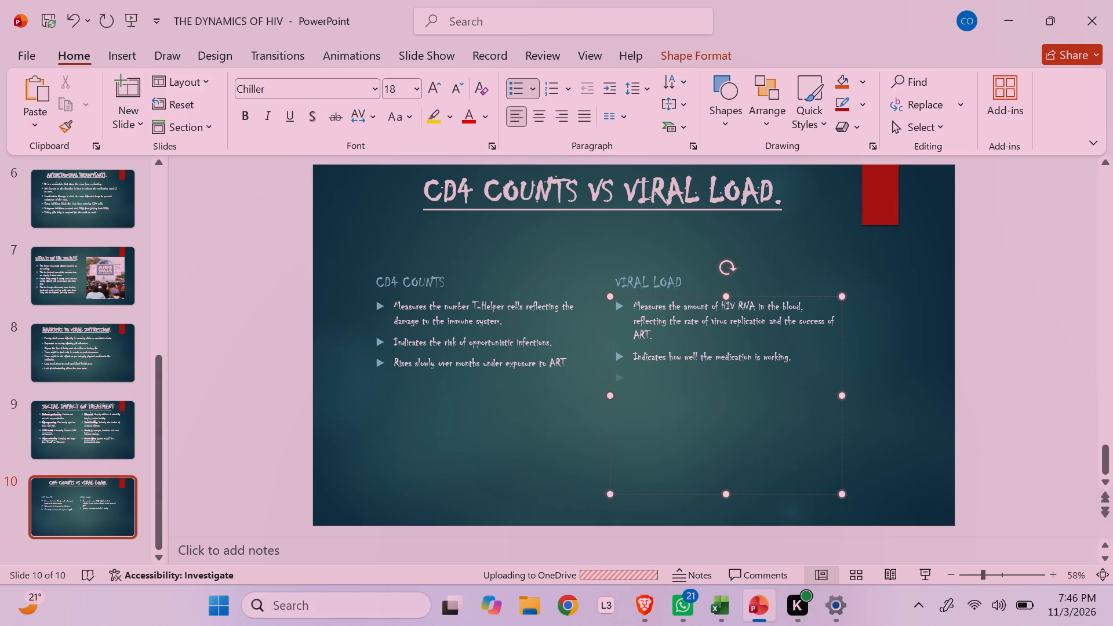
type("Drpo")
key("BackSpace")
key("BackSpace")
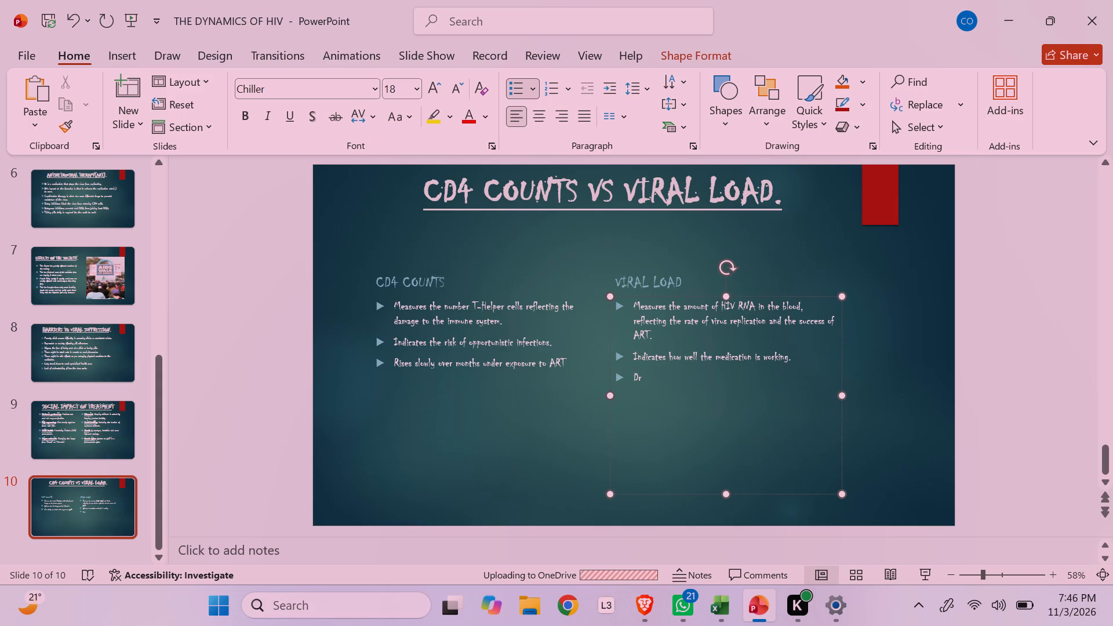
type("ops quickl")
type("y")
key("space")
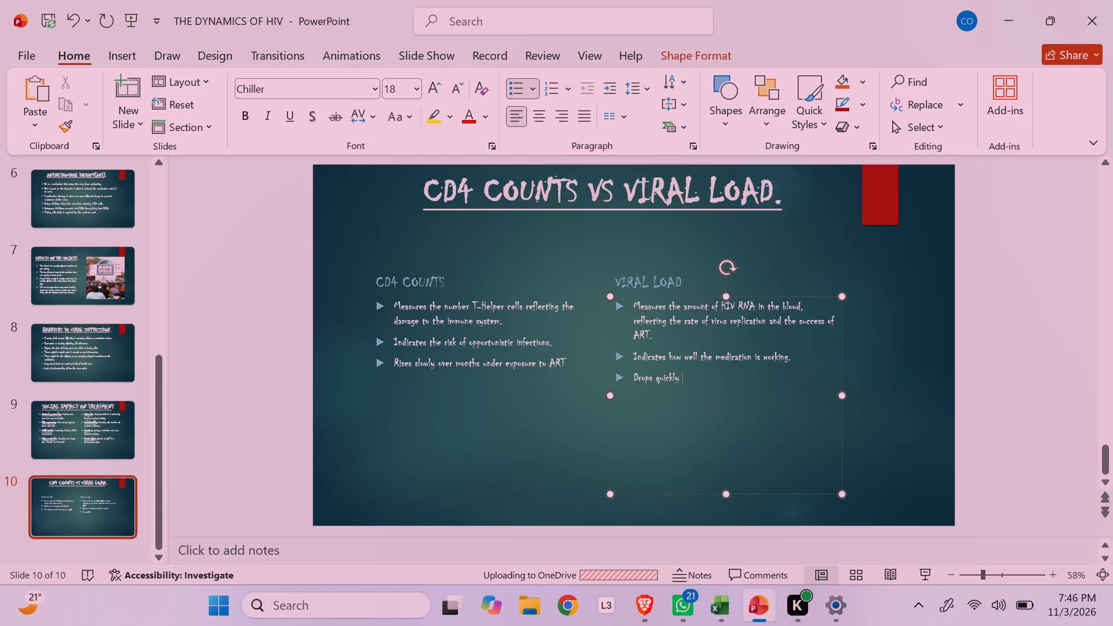
type("withi")
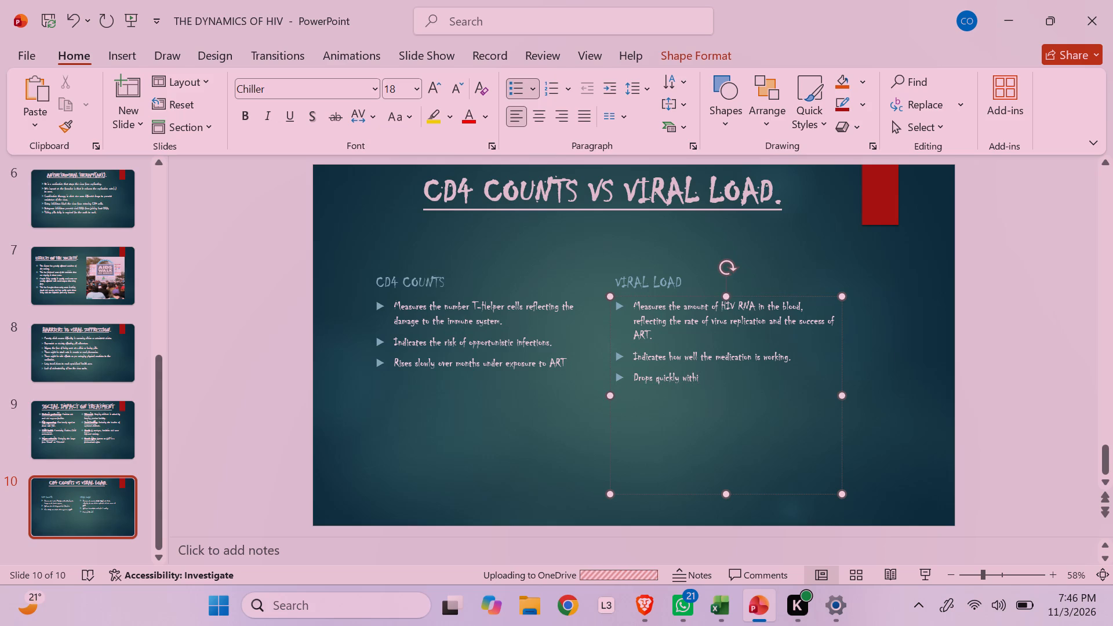
type("n")
key("space")
type("weeks")
key("space")
type("under")
key("space")
type("exposure to")
key("space")
type("AR^")
key("shift+BackSpace")
key("shift+t")
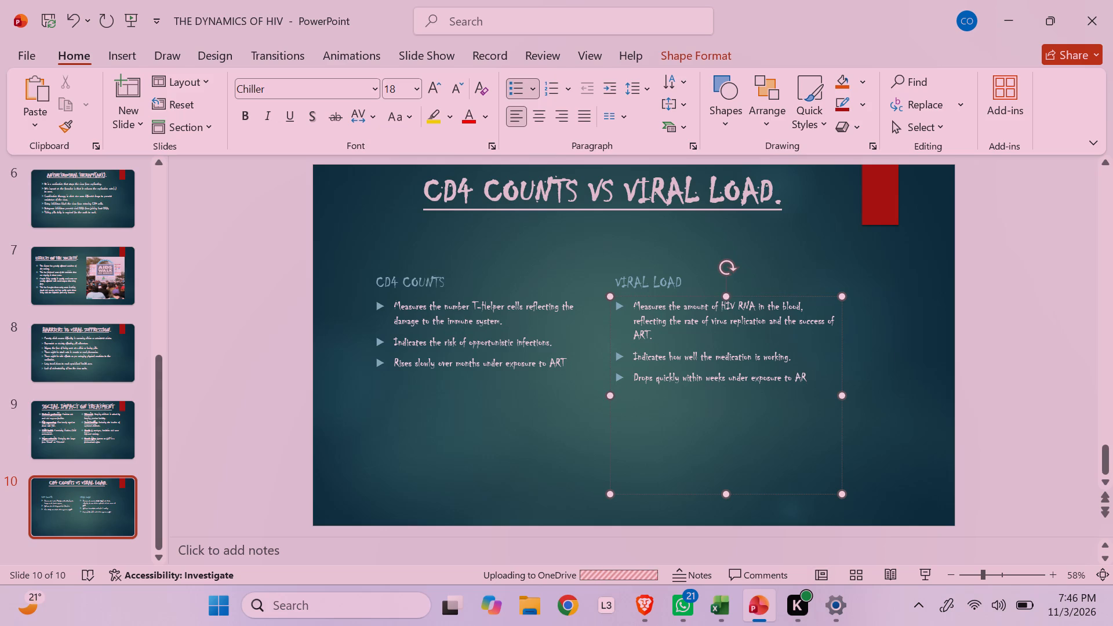
key("period")
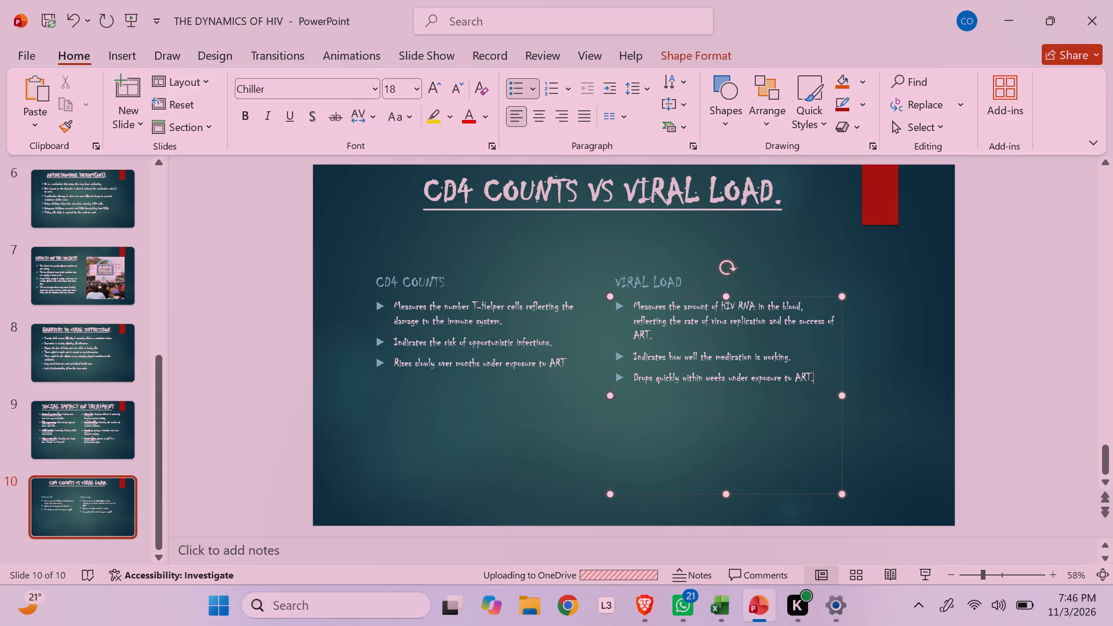
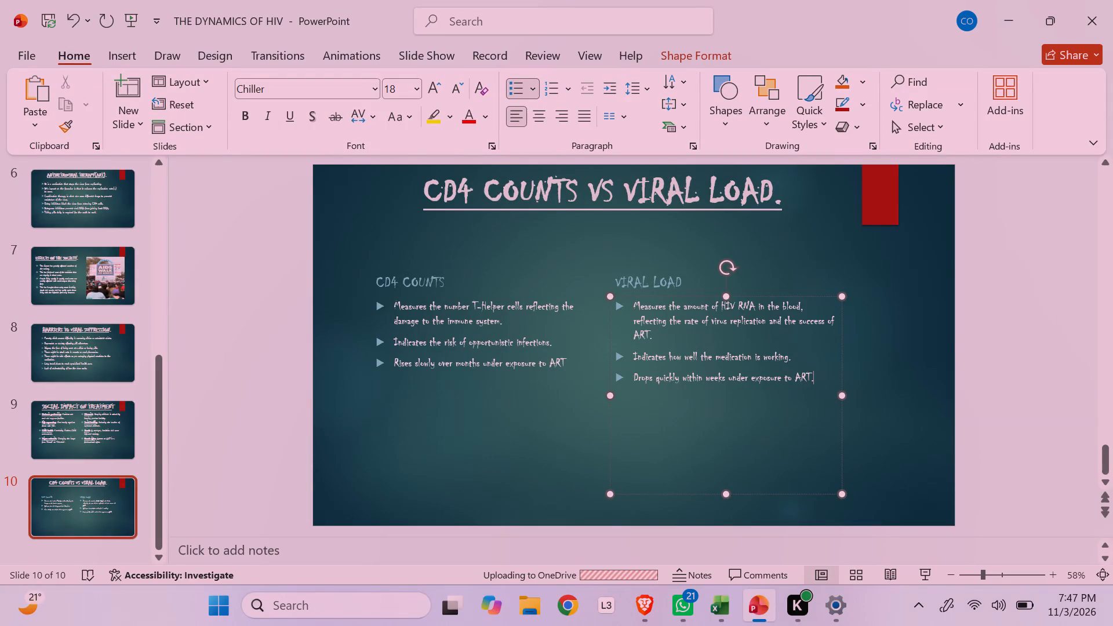
Set the CD4 COUNTS bullet text to size 24 and turn its bullets into an a), b), c) list.
left_click(391, 304)
left_click_drag(391, 304, 573, 371)
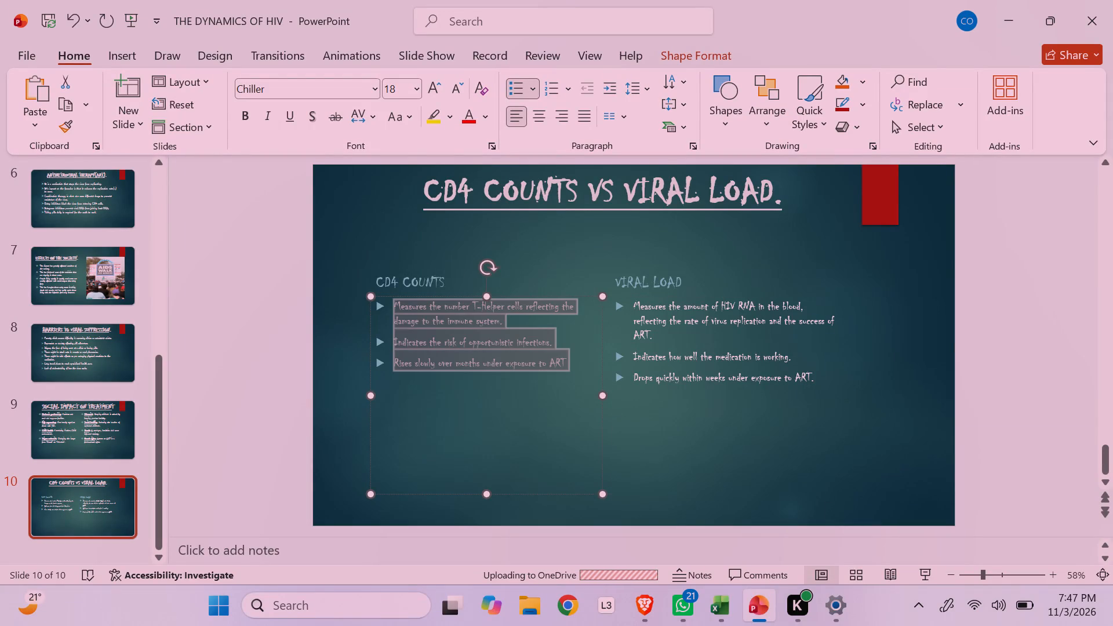
left_click_drag(573, 371, 578, 372)
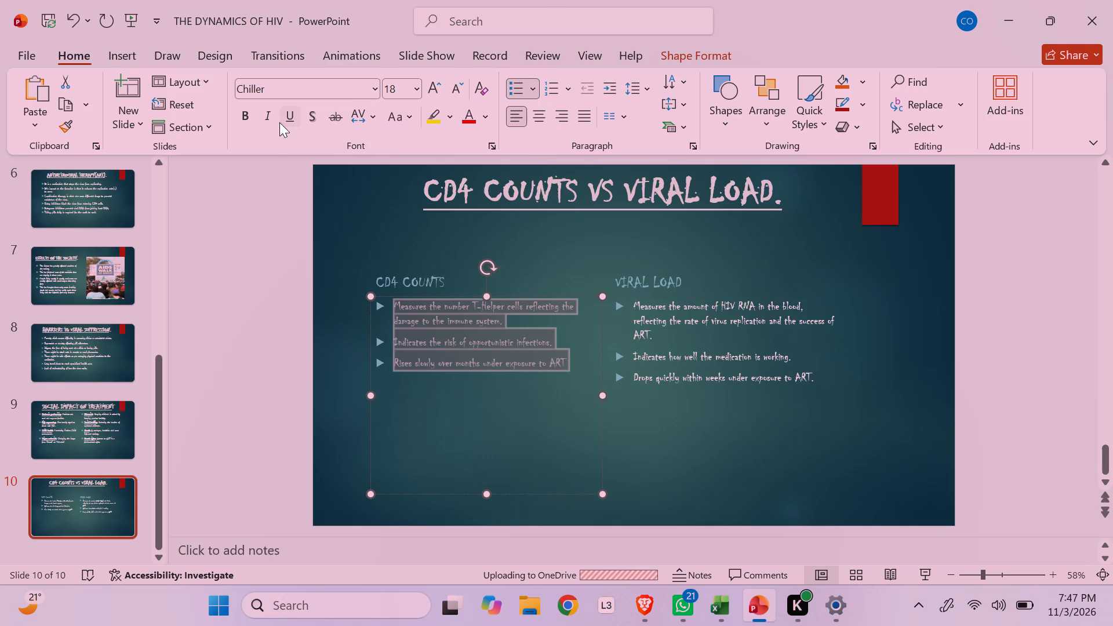
double_click(429, 89)
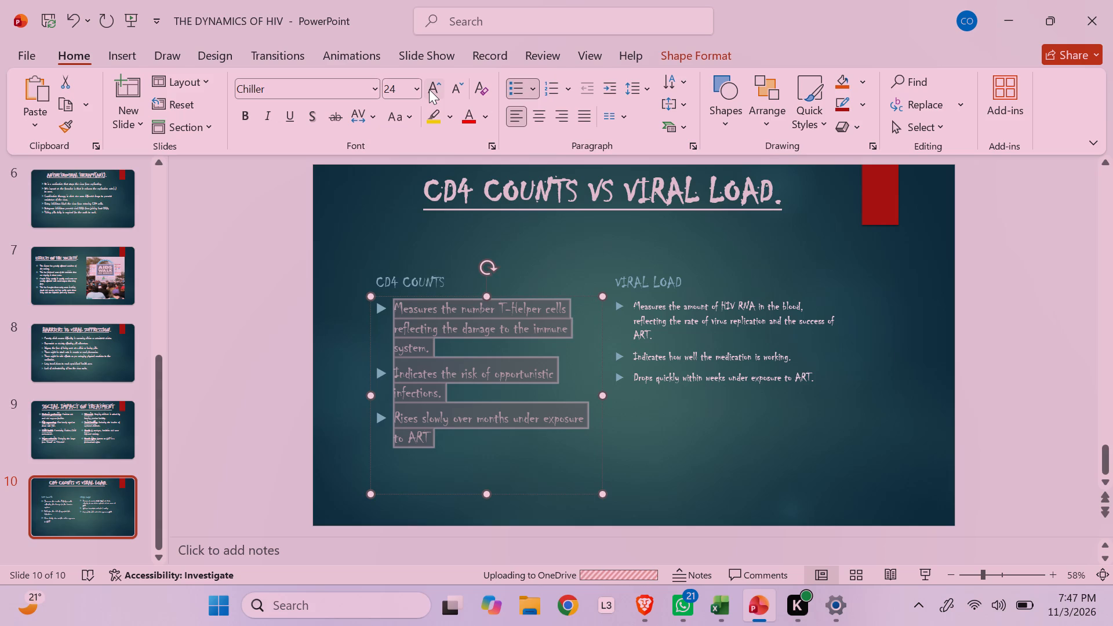
left_click(570, 86)
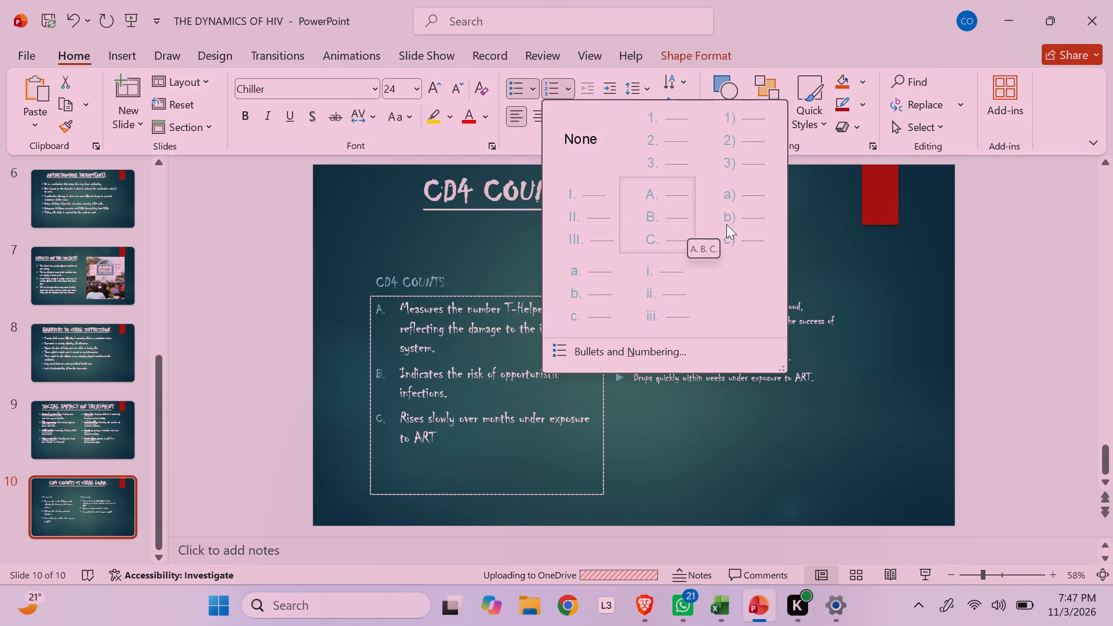
left_click(744, 225)
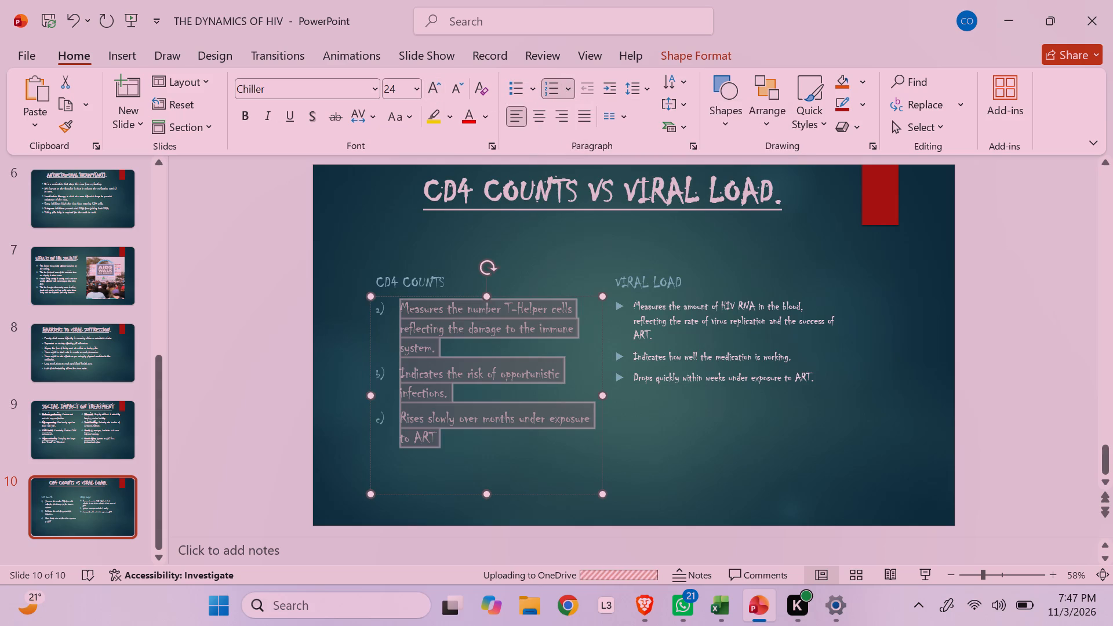
Centre the CD4 COUNTS heading and enlarge it to font size 32.
left_click(456, 283)
double_click(456, 283)
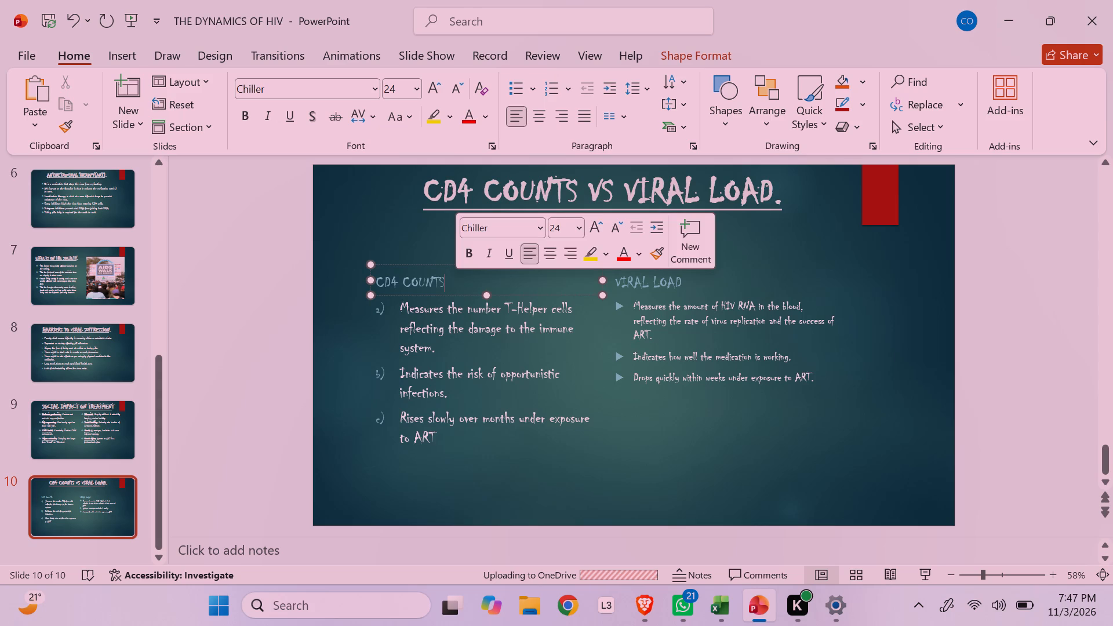
left_click_drag(456, 283, 389, 287)
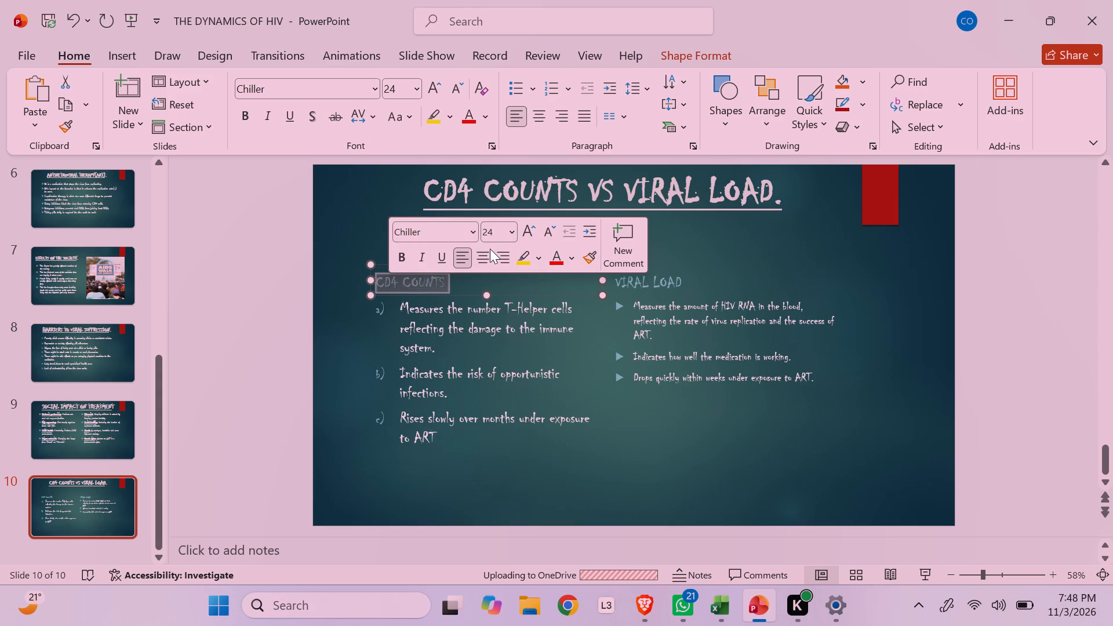
left_click(486, 250)
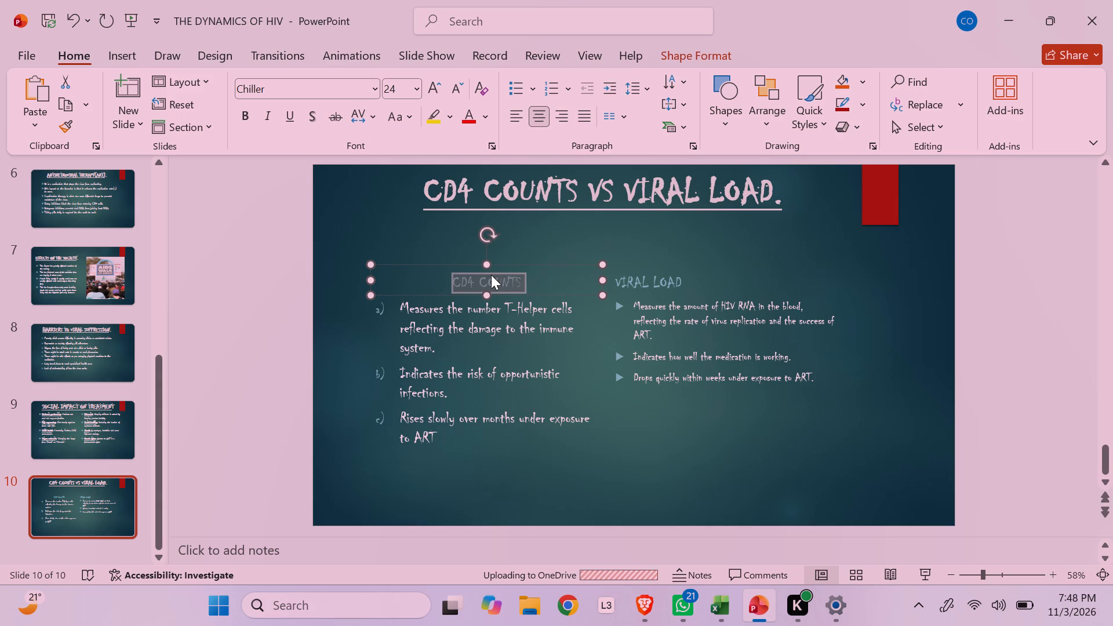
double_click(435, 79)
left_click(435, 79)
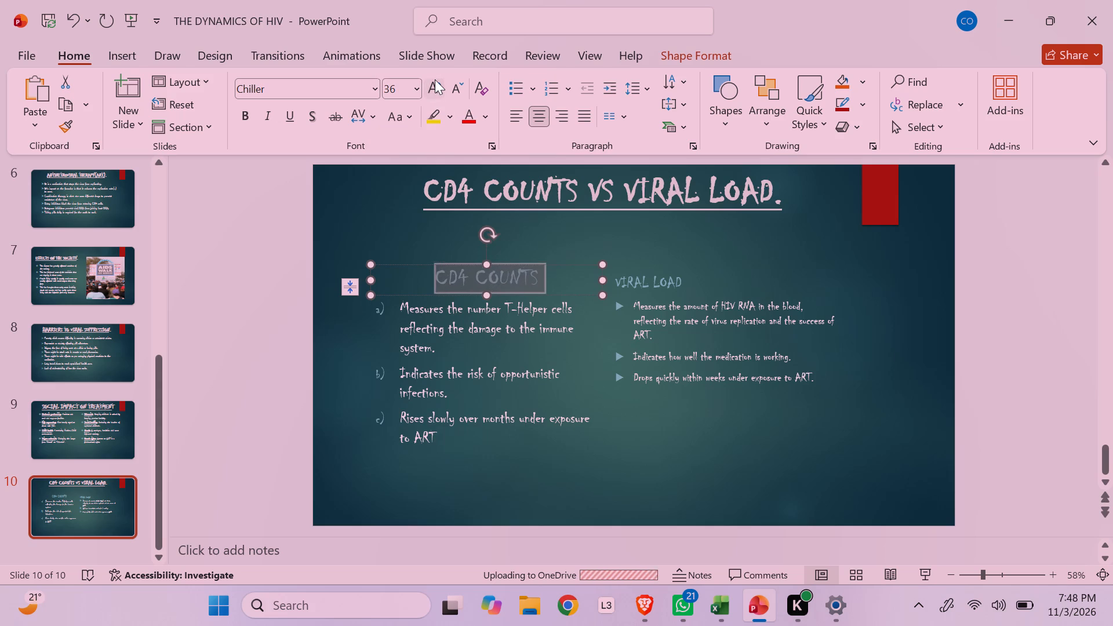
left_click(456, 85)
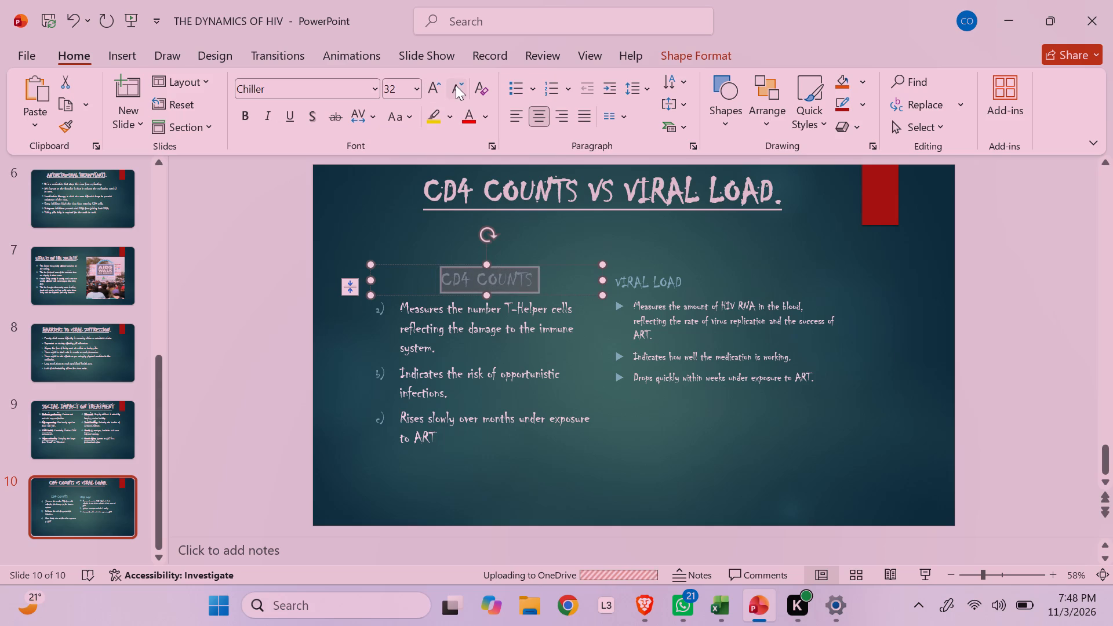
Shift the slide title box slightly down and to the left.
left_click_drag(689, 248, 681, 259)
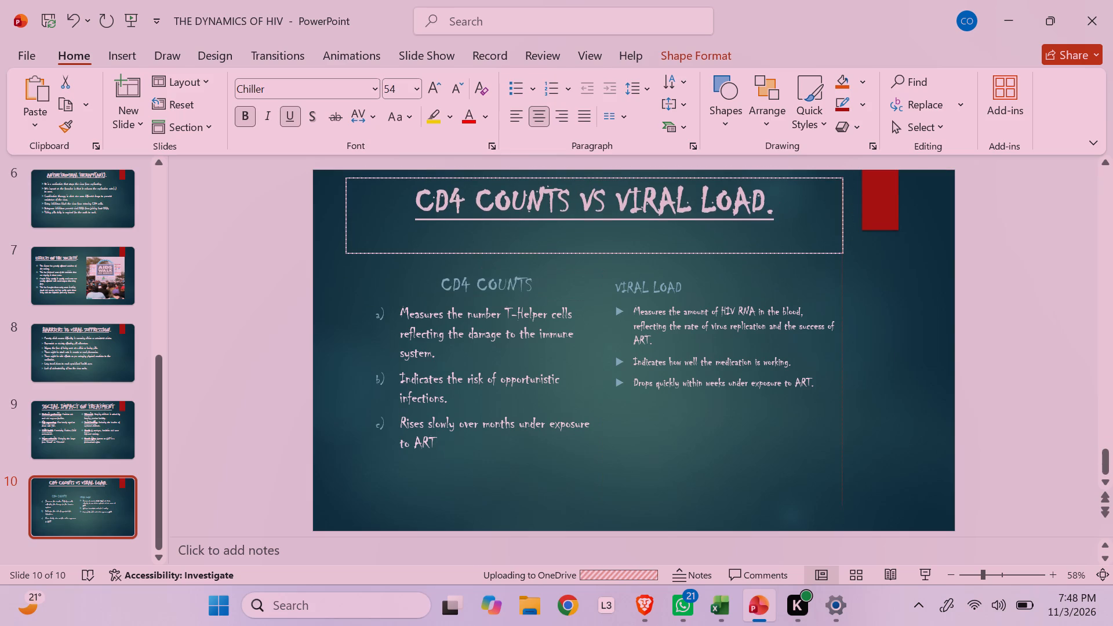
left_click_drag(681, 259, 675, 272)
left_click_drag(689, 268, 697, 252)
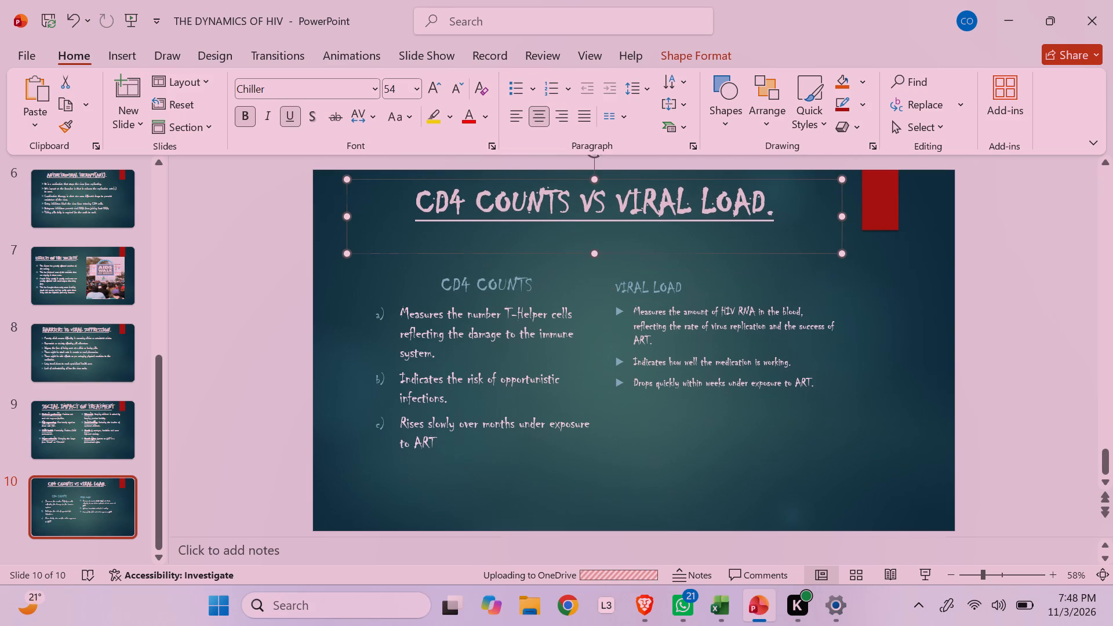
Enlarge the VIRAL LOAD heading to font size 32.
left_click(680, 283)
double_click(687, 279)
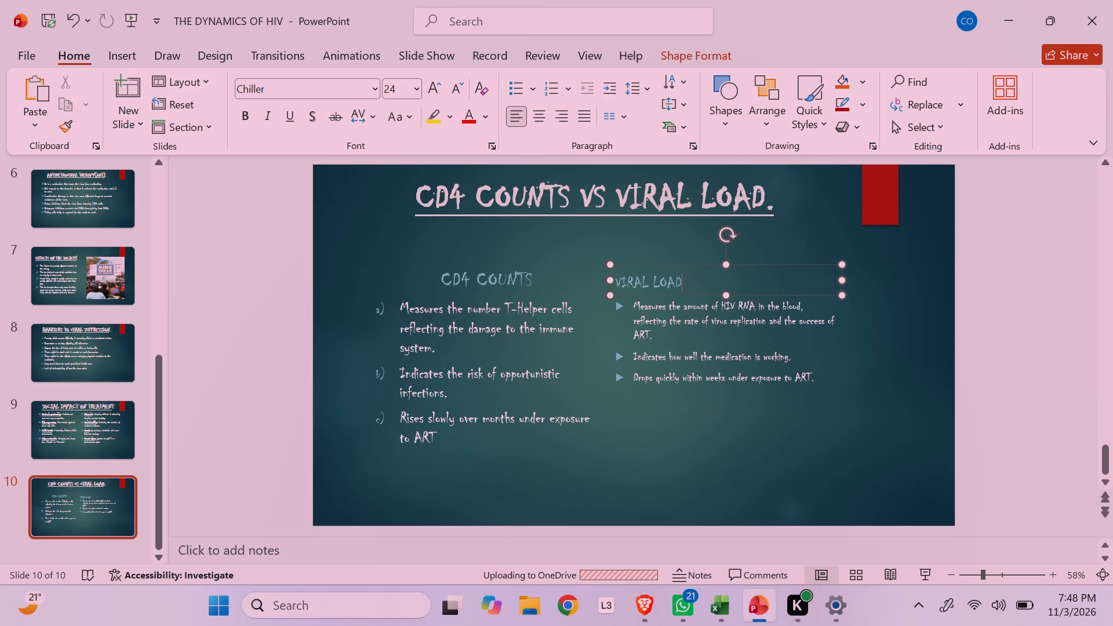
left_click_drag(687, 279, 631, 283)
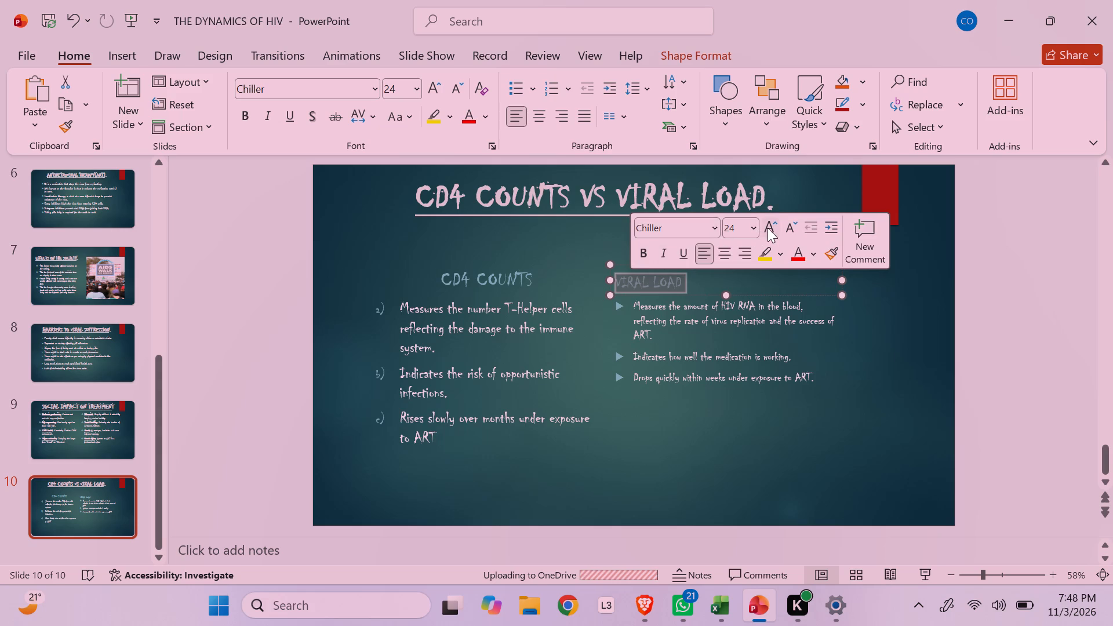
double_click(768, 228)
left_click(768, 228)
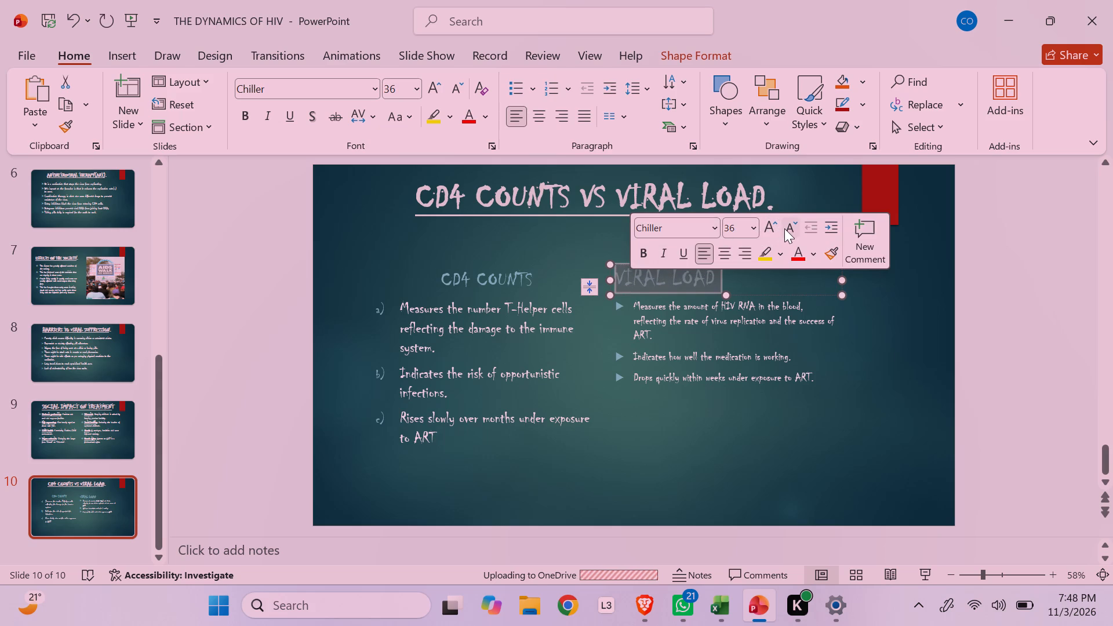
left_click(784, 228)
Format the VIRAL LOAD heading as underlined, centred and bold.
left_click(738, 278)
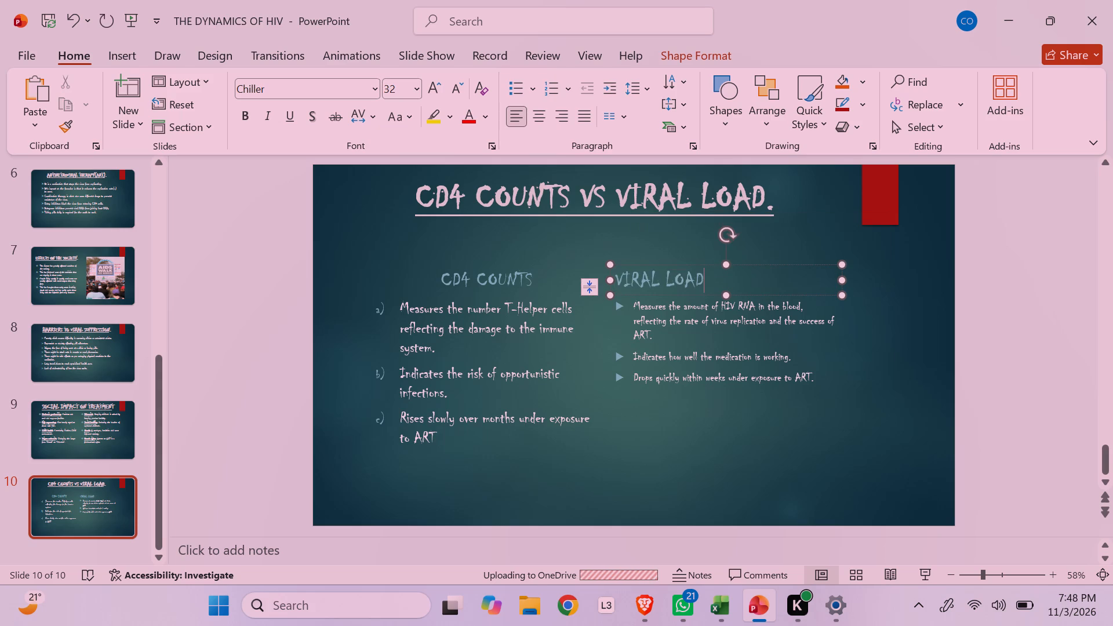
left_click_drag(727, 283, 661, 290)
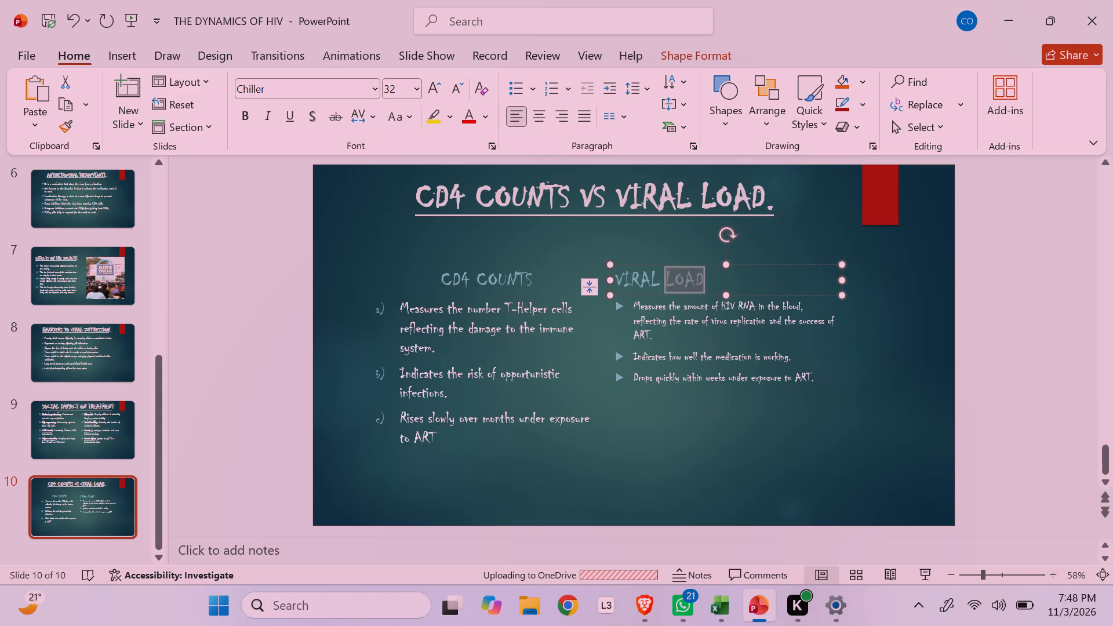
left_click_drag(661, 290, 633, 289)
left_click(688, 264)
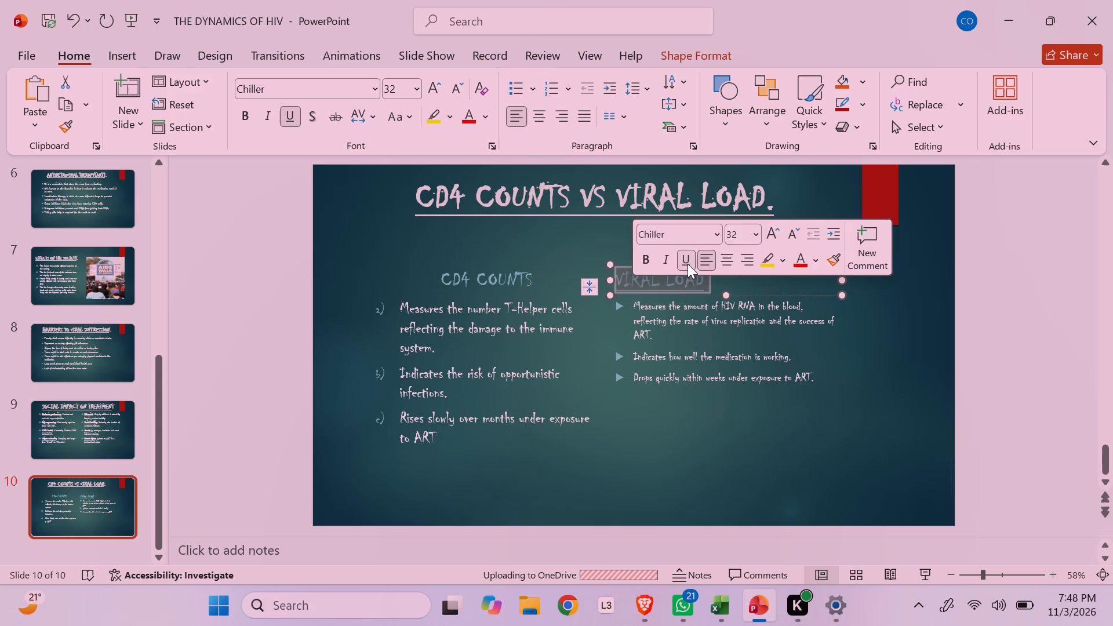
left_click(722, 259)
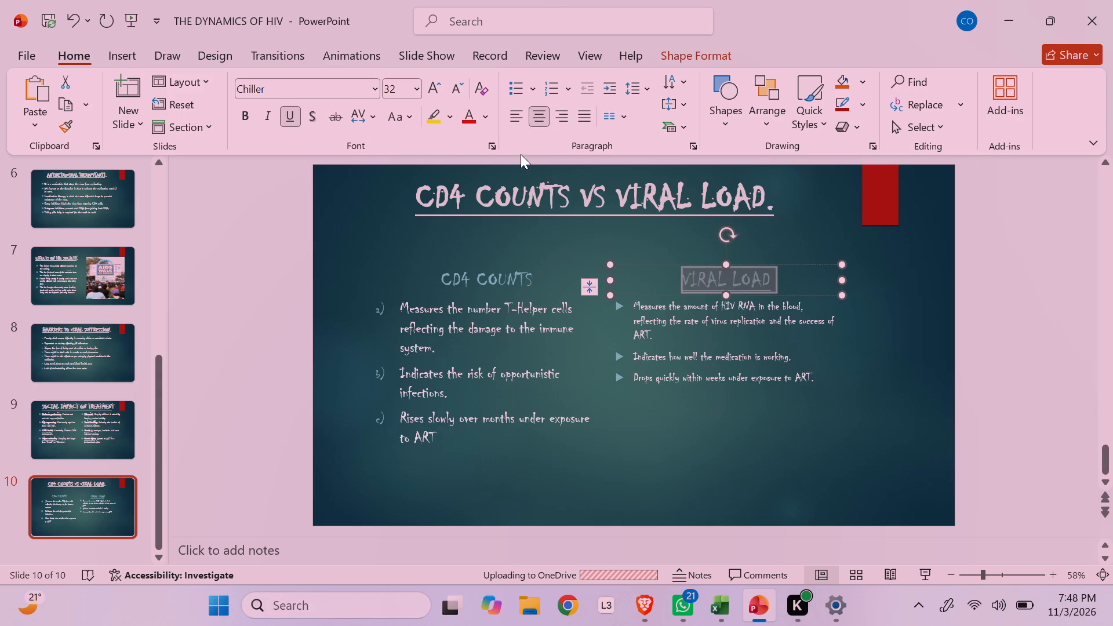
left_click(246, 112)
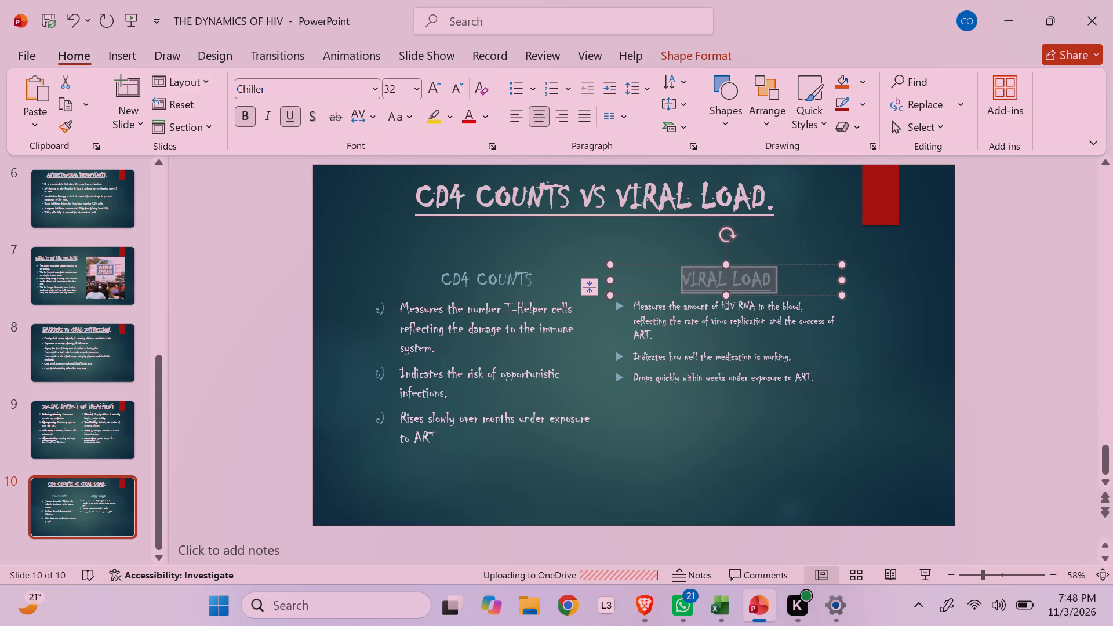
Make the CD4 COUNTS heading bold and underlined.
left_click(533, 282)
left_click_drag(533, 282, 475, 286)
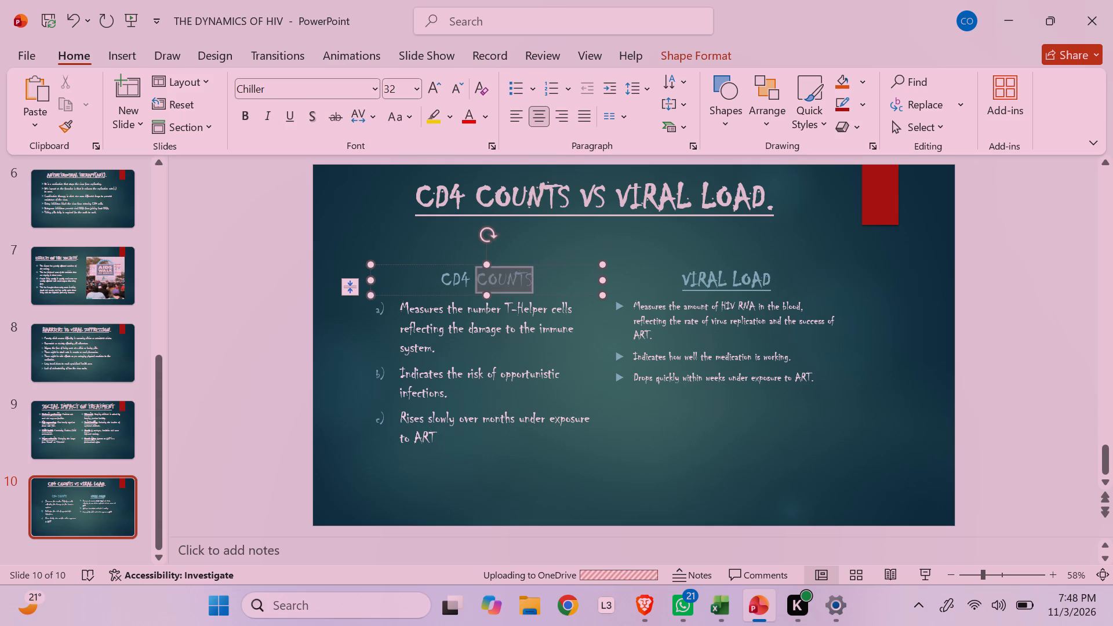
left_click_drag(475, 286, 458, 288)
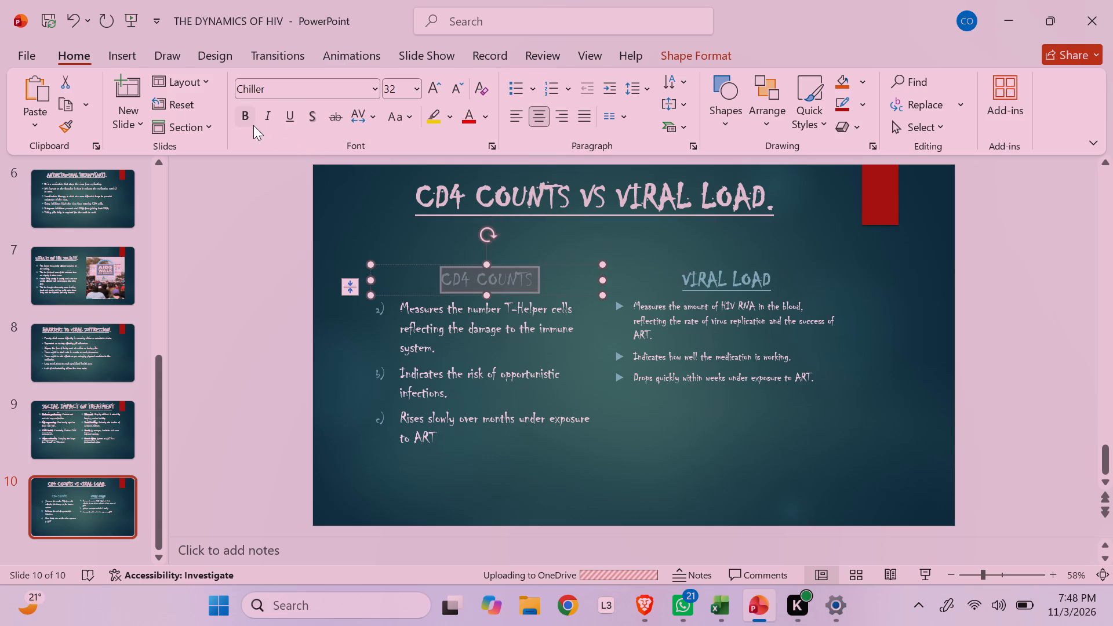
left_click(247, 120)
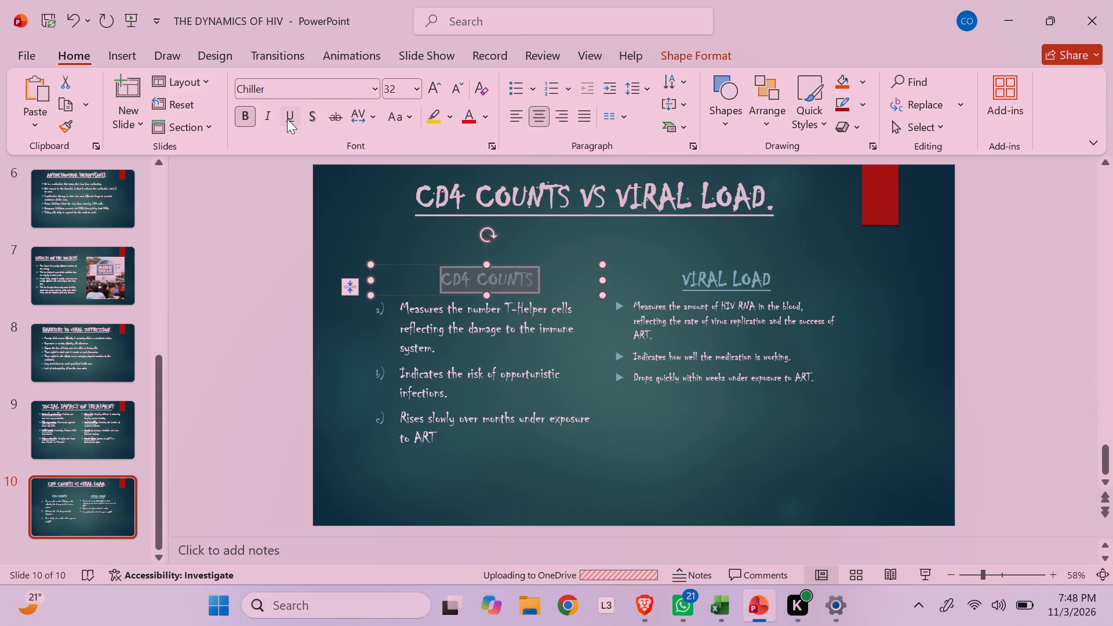
left_click(287, 119)
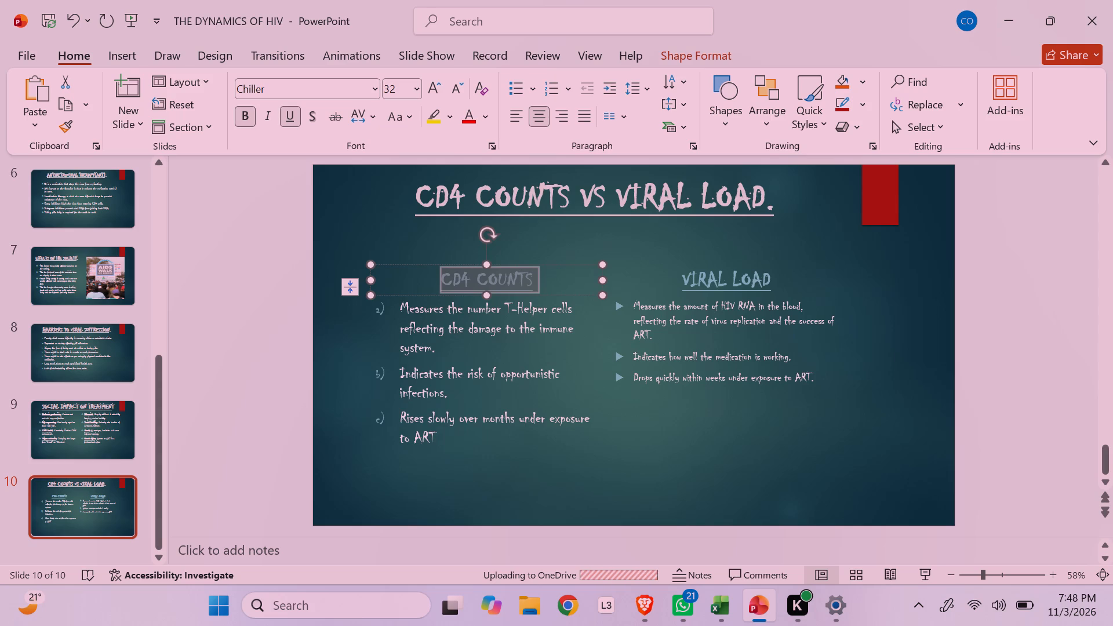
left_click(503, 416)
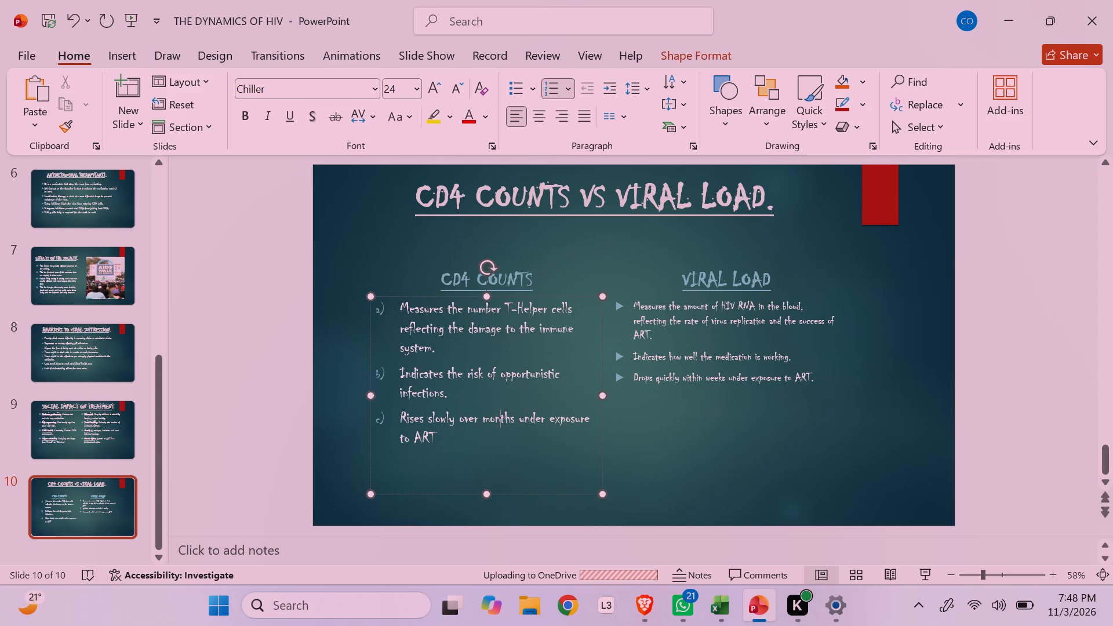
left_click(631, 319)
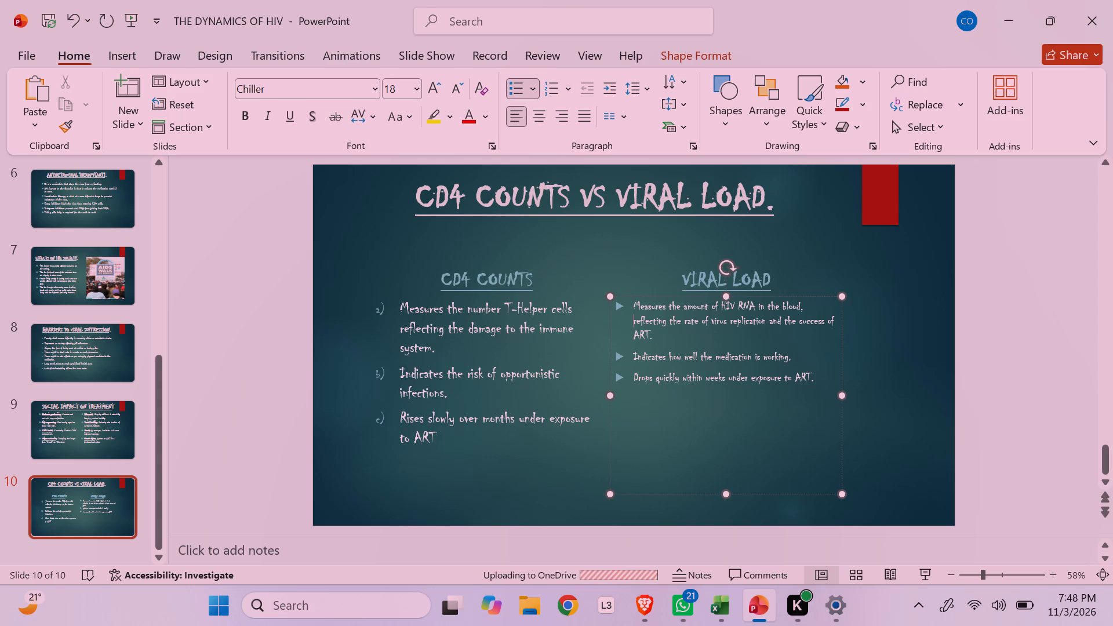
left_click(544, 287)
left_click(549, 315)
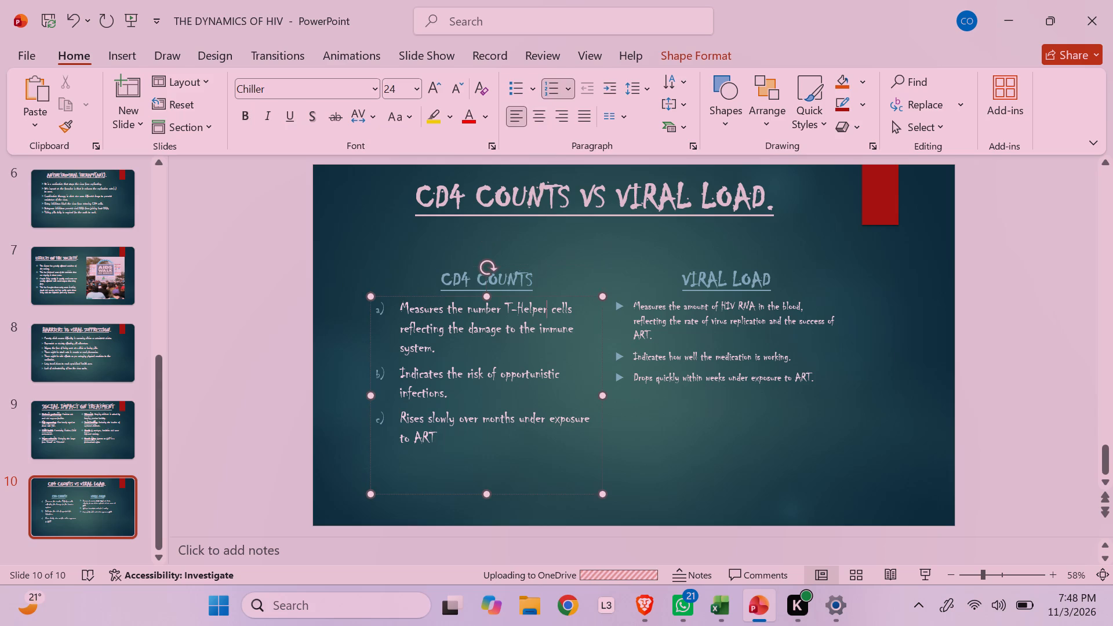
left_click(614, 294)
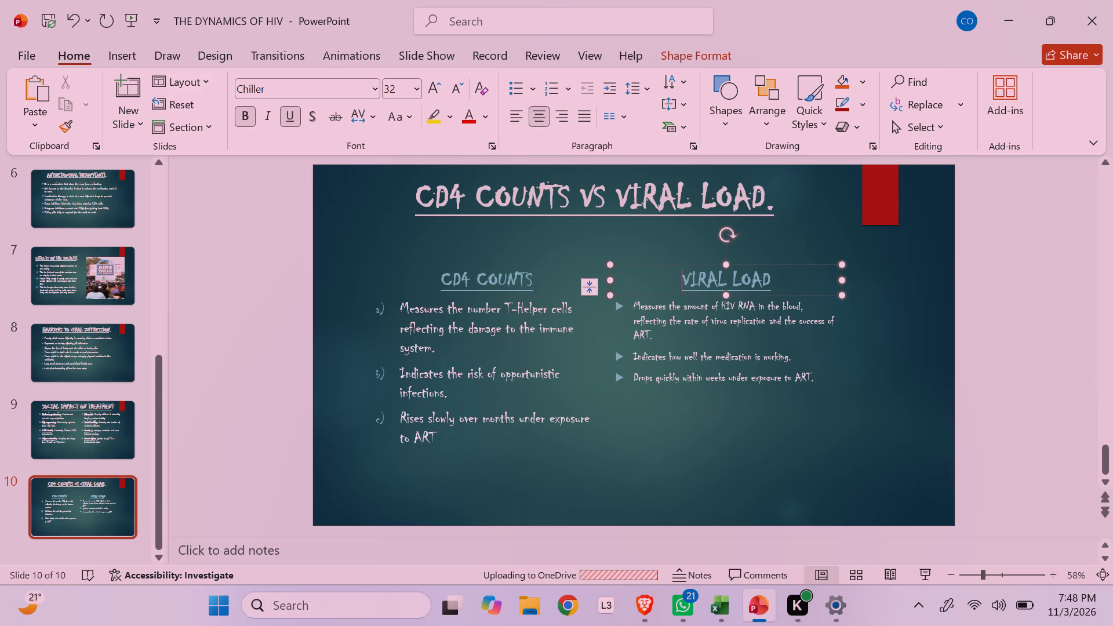
Set the text of all three VIRAL LOAD bullets to font size 24.
left_click(646, 311)
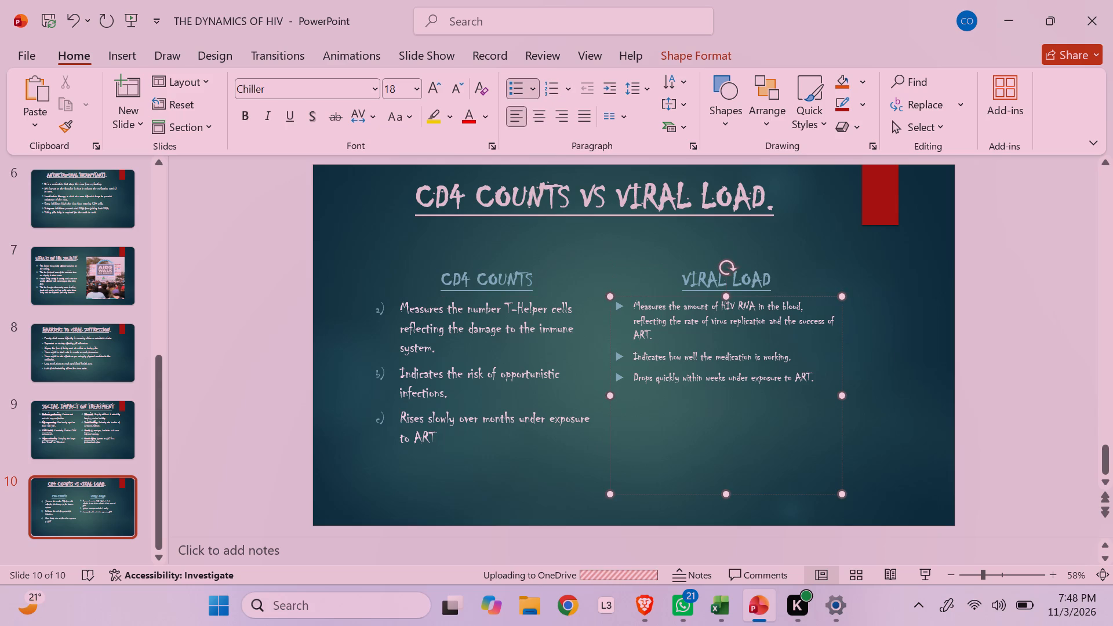
left_click(631, 309)
left_click_drag(631, 309, 714, 359)
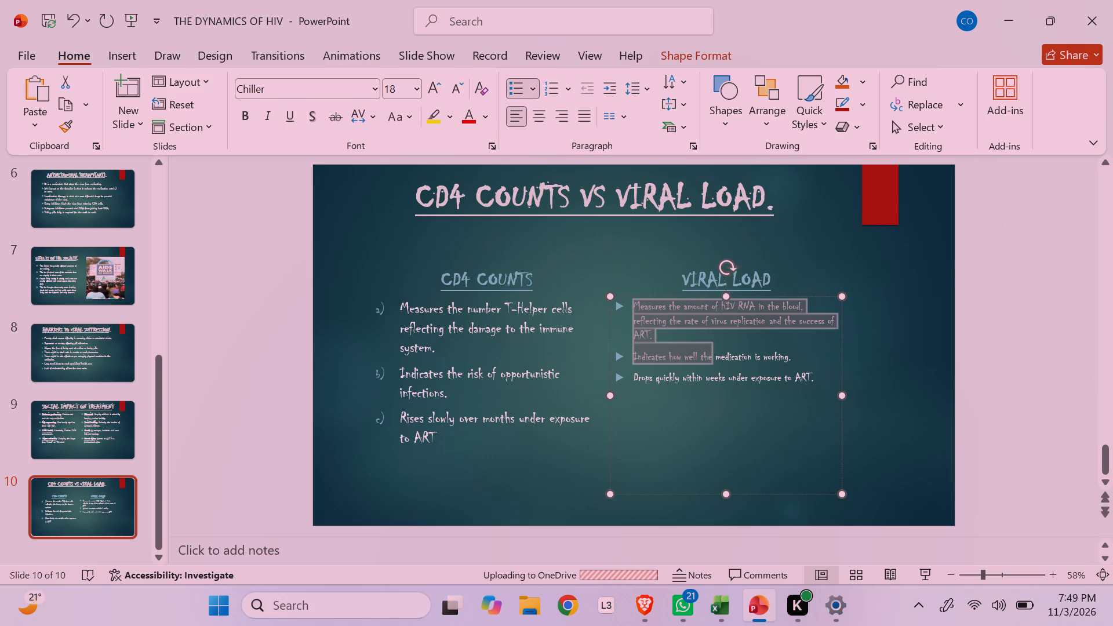
left_click_drag(714, 359, 817, 392)
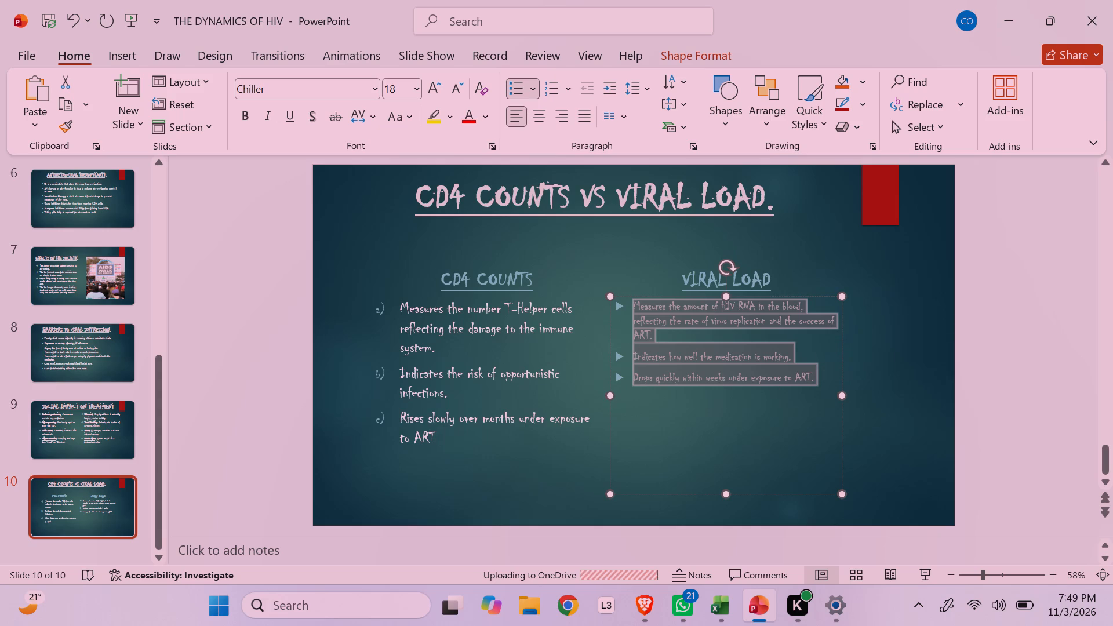
double_click(428, 83)
left_click(428, 83)
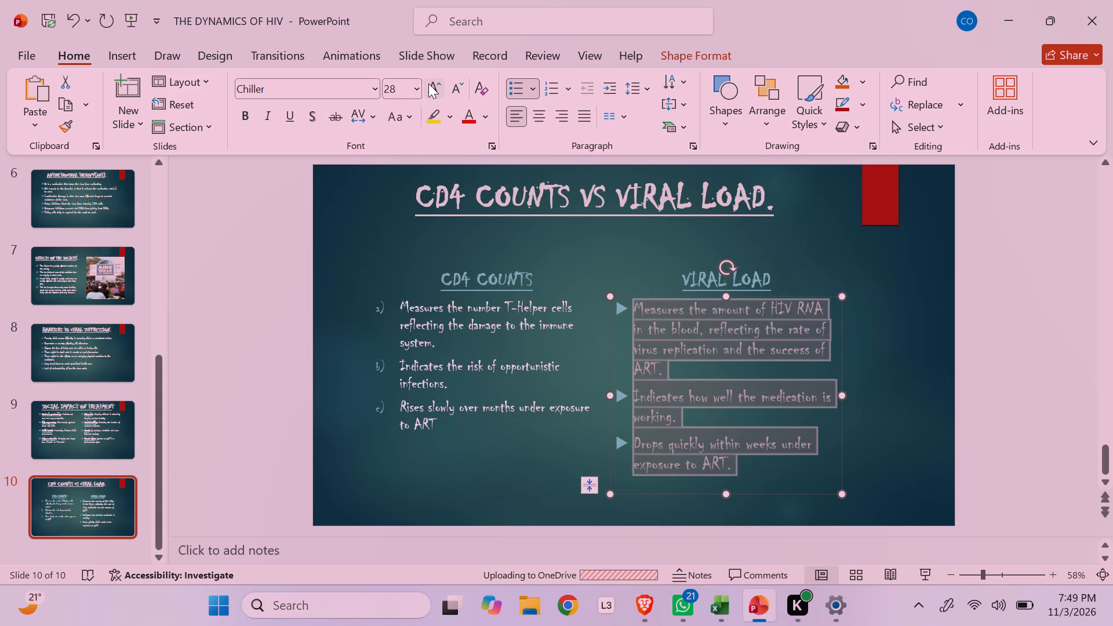
left_click(459, 90)
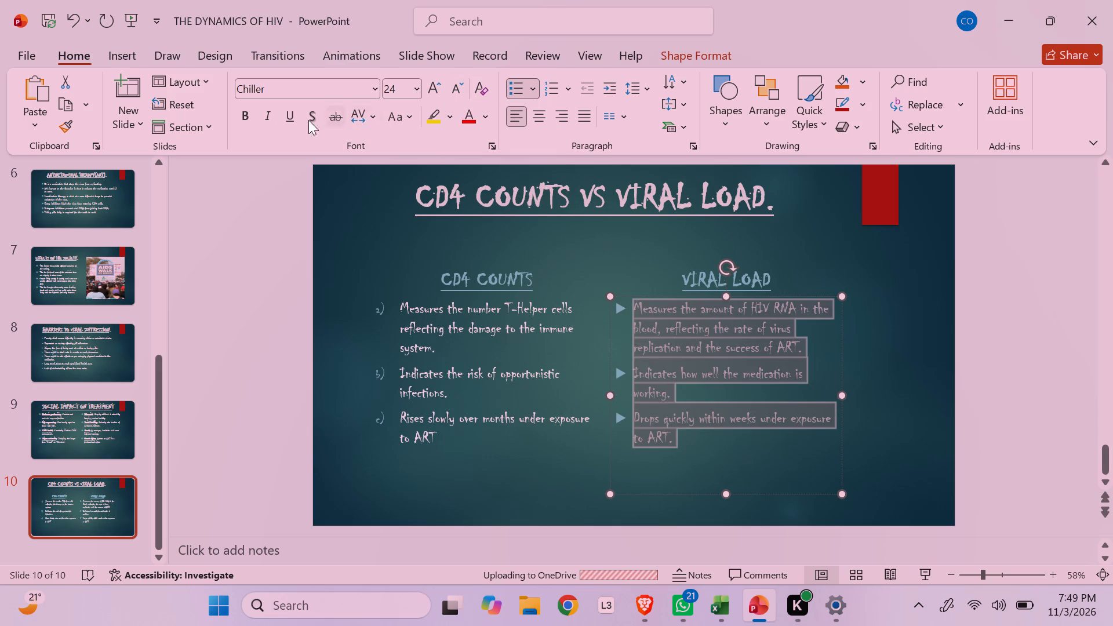
Underline and bold the text of the three VIRAL LOAD bullets.
left_click(291, 121)
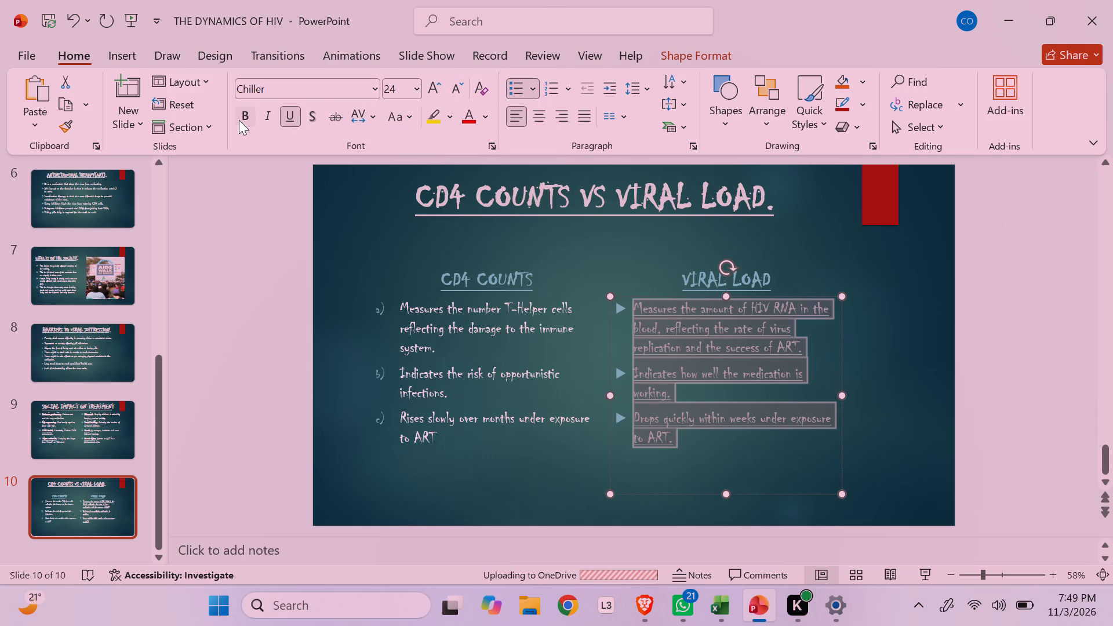
left_click(239, 120)
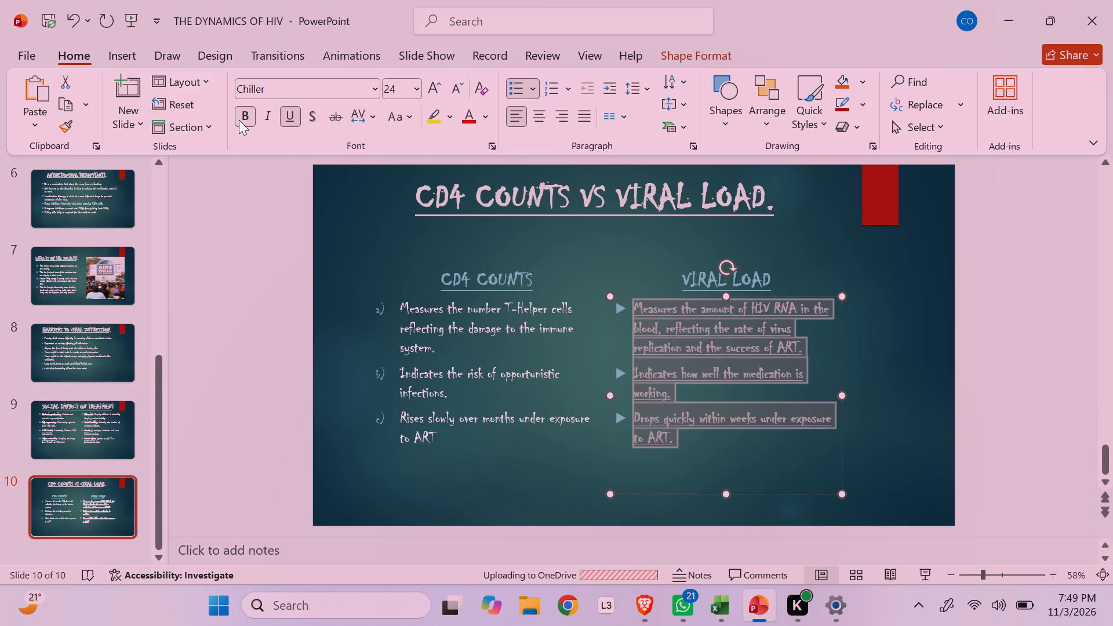
Remove the underline from the three VIRAL LOAD bullets while keeping them bold.
left_click(239, 120)
left_click(239, 120)
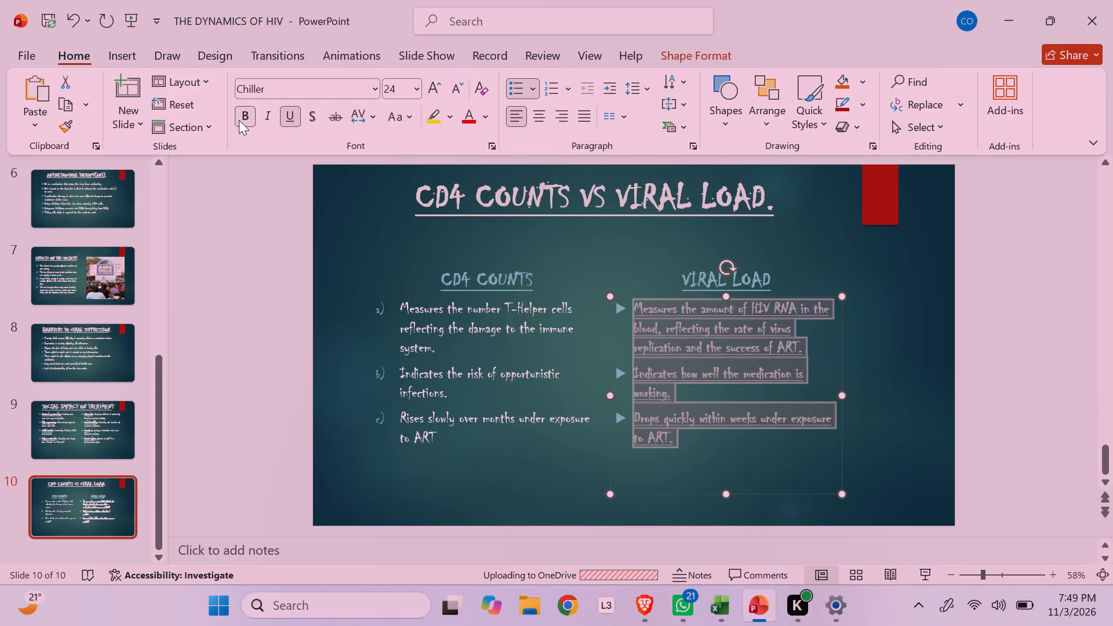
left_click(284, 118)
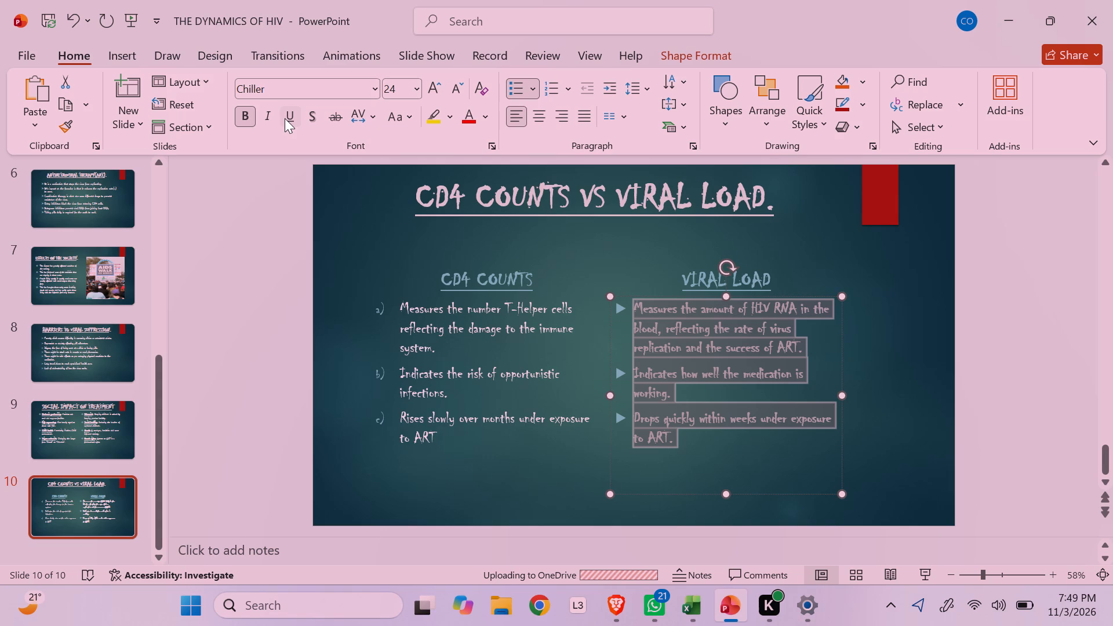
Change the three VIRAL LOAD bullets to a lettered a), b), c) list and deselect the text.
left_click(570, 88)
left_click(747, 236)
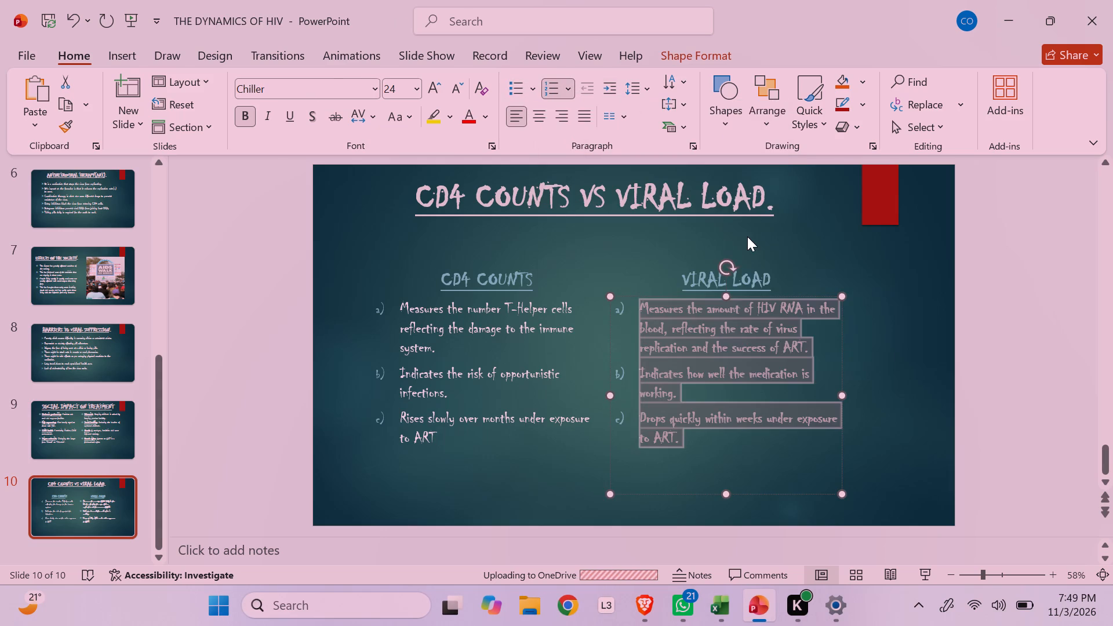
left_click(836, 227)
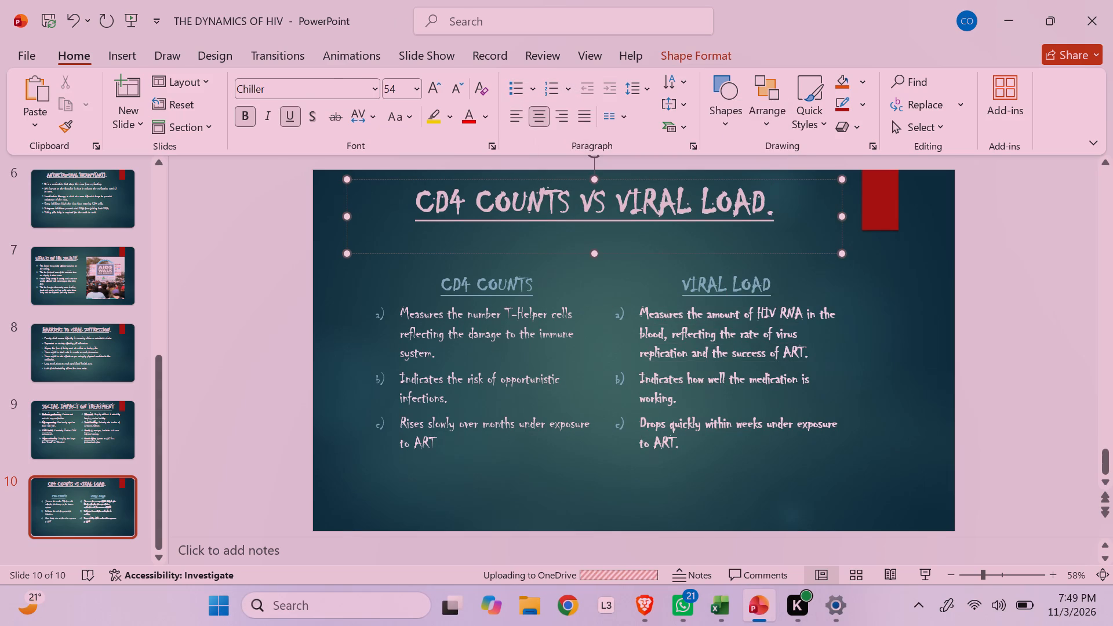
left_click_drag(836, 227, 874, 311)
left_click(874, 311)
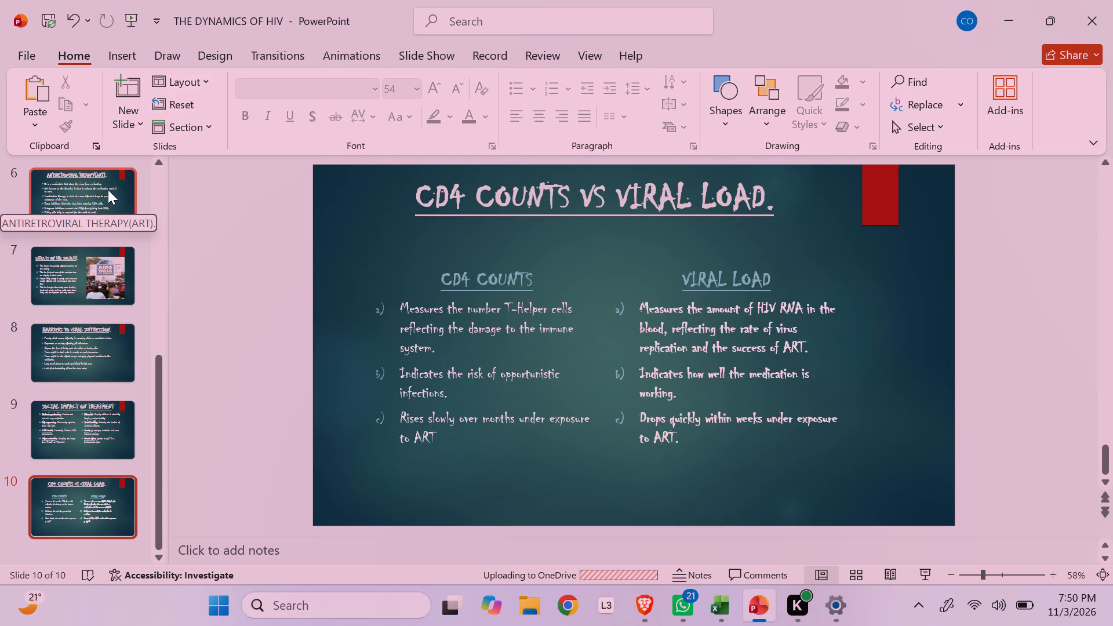
Move the CD4 COUNTS VS VIRAL LOAD title box slightly down, closer to the two column headings.
left_click(124, 130)
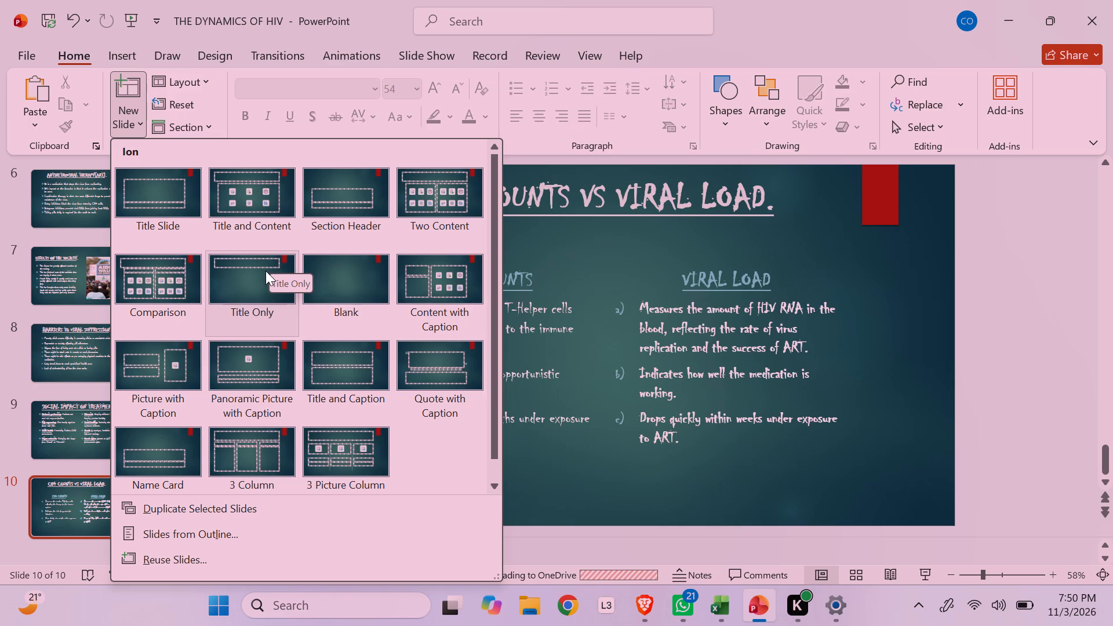
left_click(665, 174)
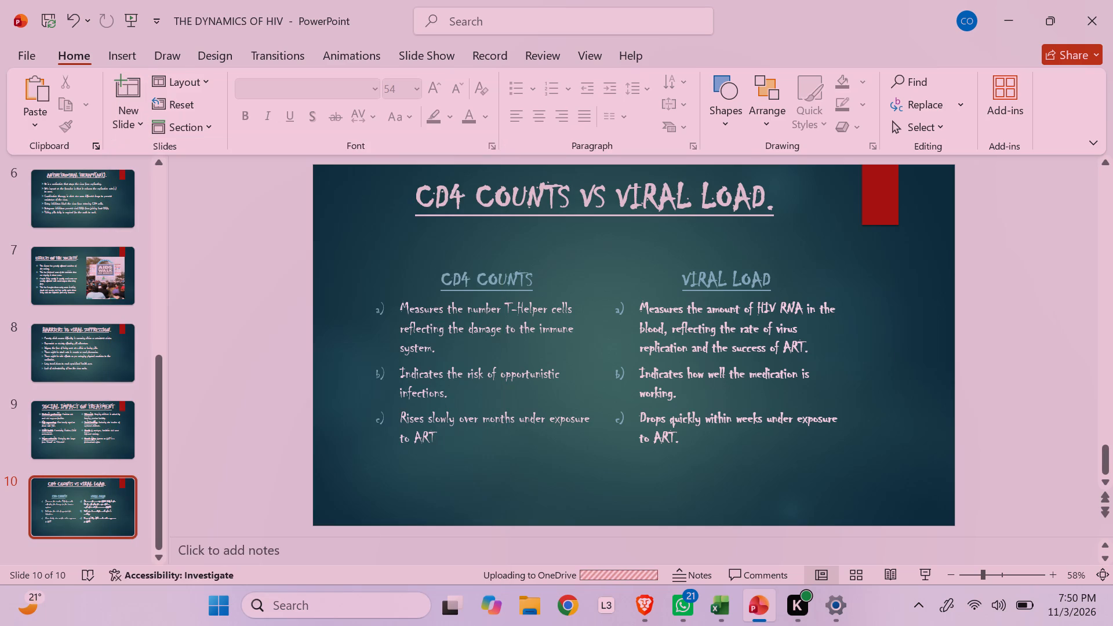
left_click(643, 196)
left_click_drag(658, 180, 658, 180)
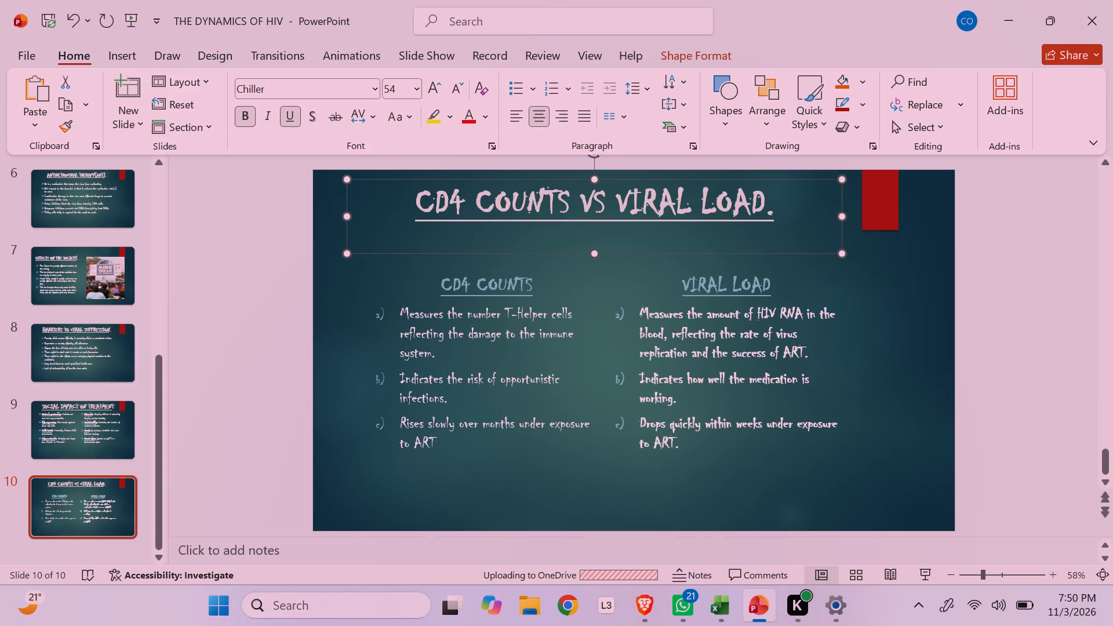
left_click_drag(658, 180, 654, 197)
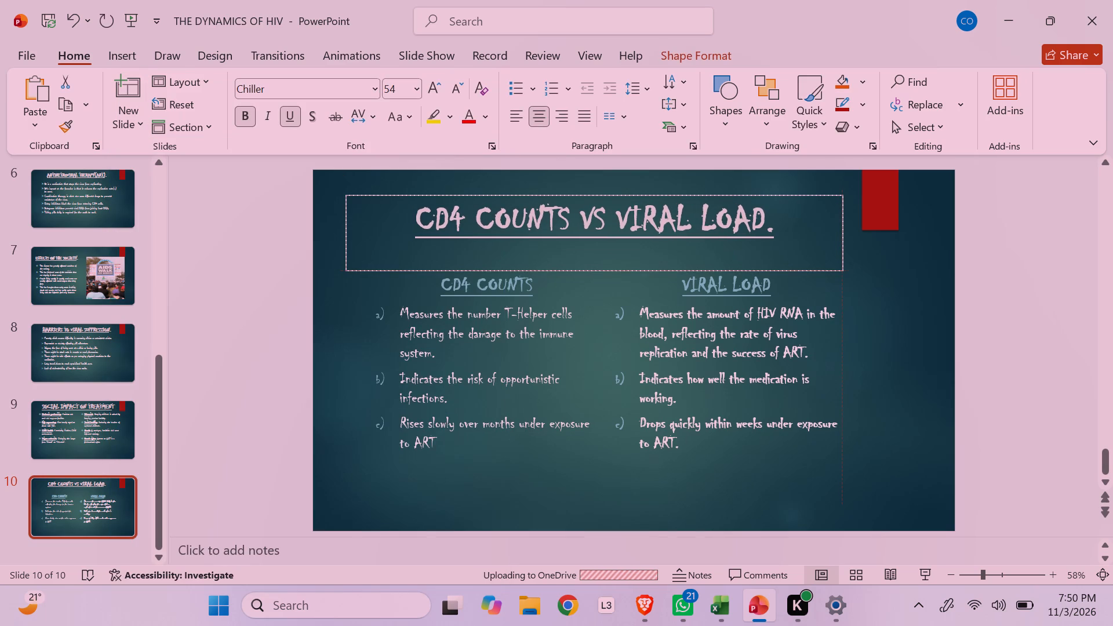
left_click_drag(654, 197, 654, 199)
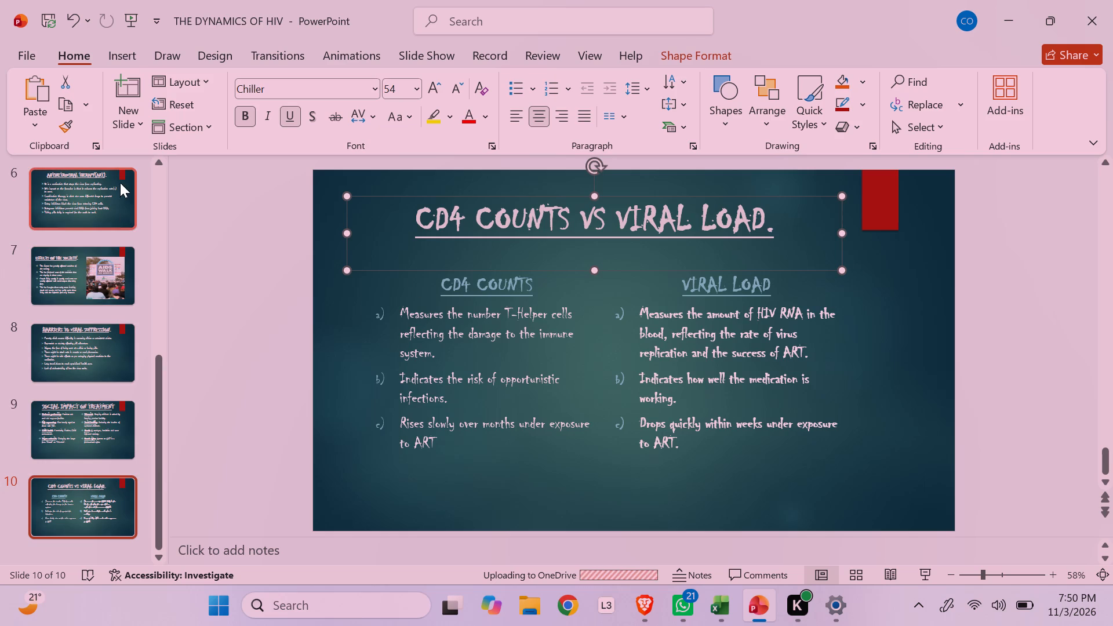
Add an eleventh slide with the Title and Content layout after the CD4 counts slide.
left_click(125, 130)
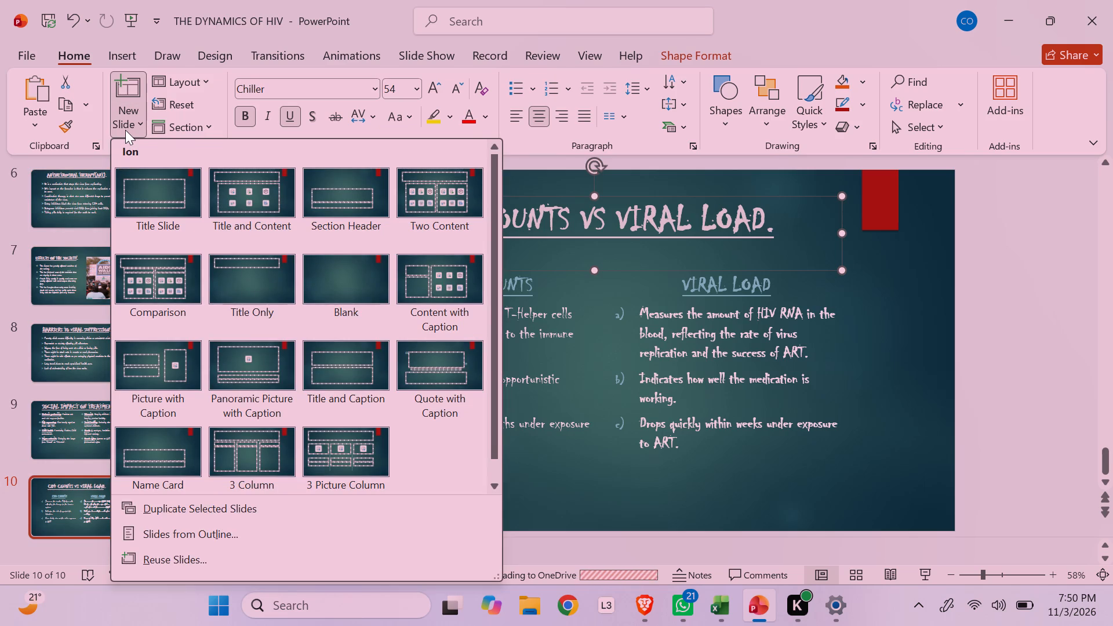
left_click(221, 191)
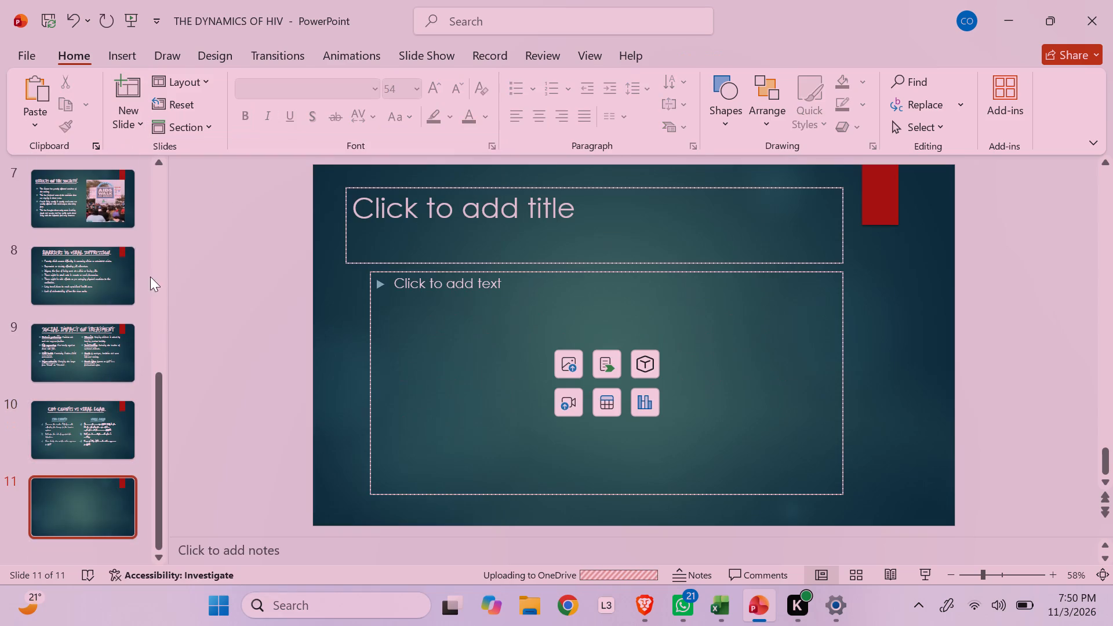
Enter the new slide's title "THE FUTURE OF HV RESEARCH." in the Chiller font.
left_click(373, 202)
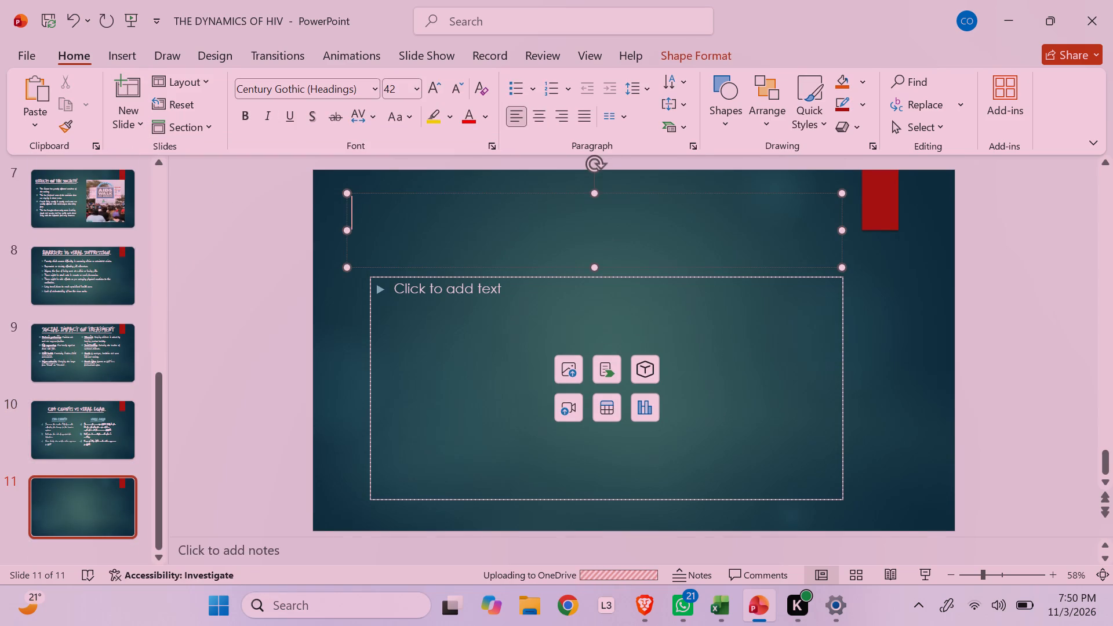
left_click(375, 89)
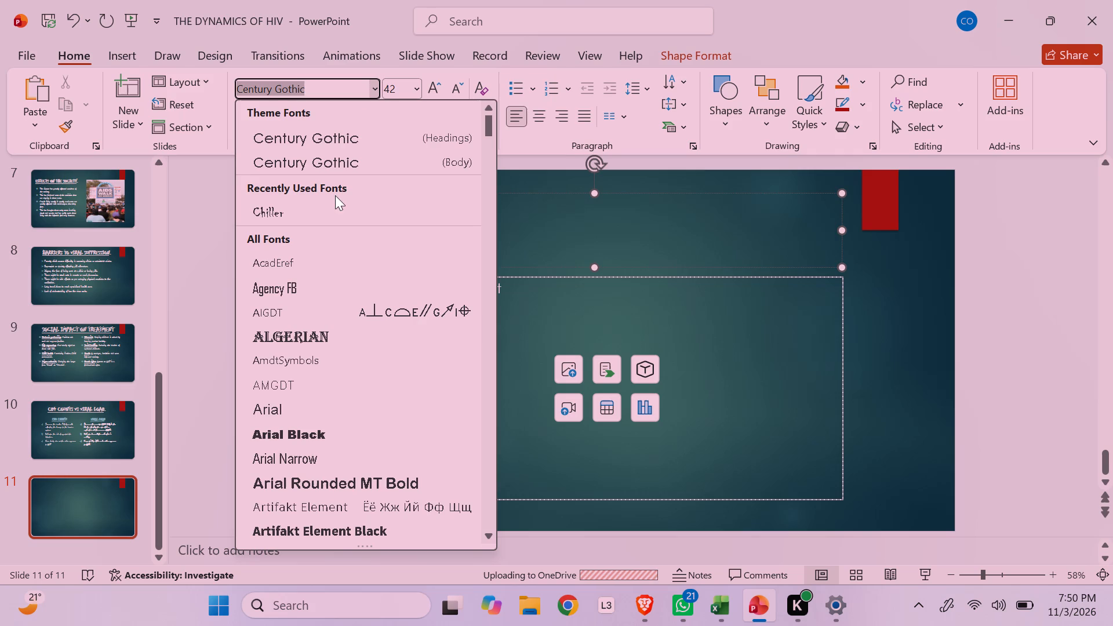
left_click(333, 198)
left_click(325, 211)
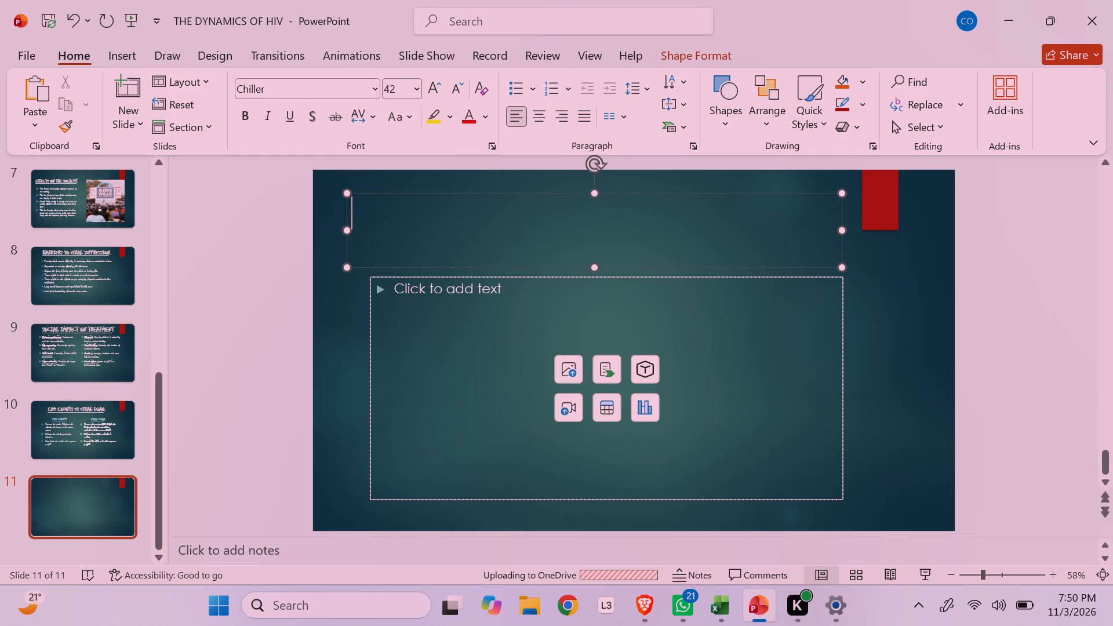
type("THE")
key("space")
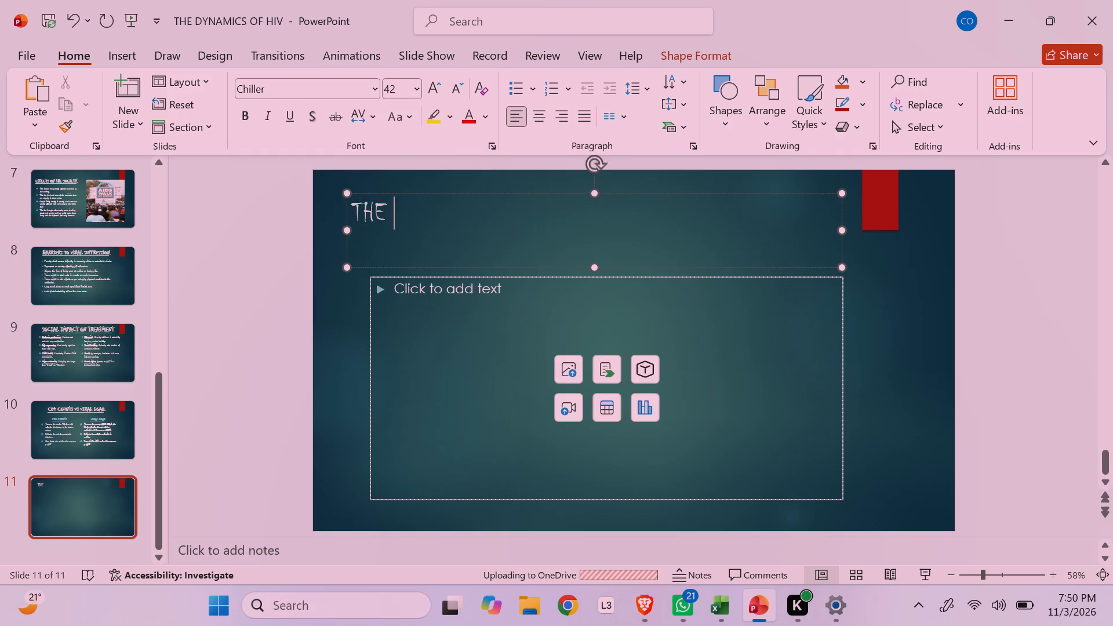
type("FUTURE")
key("space")
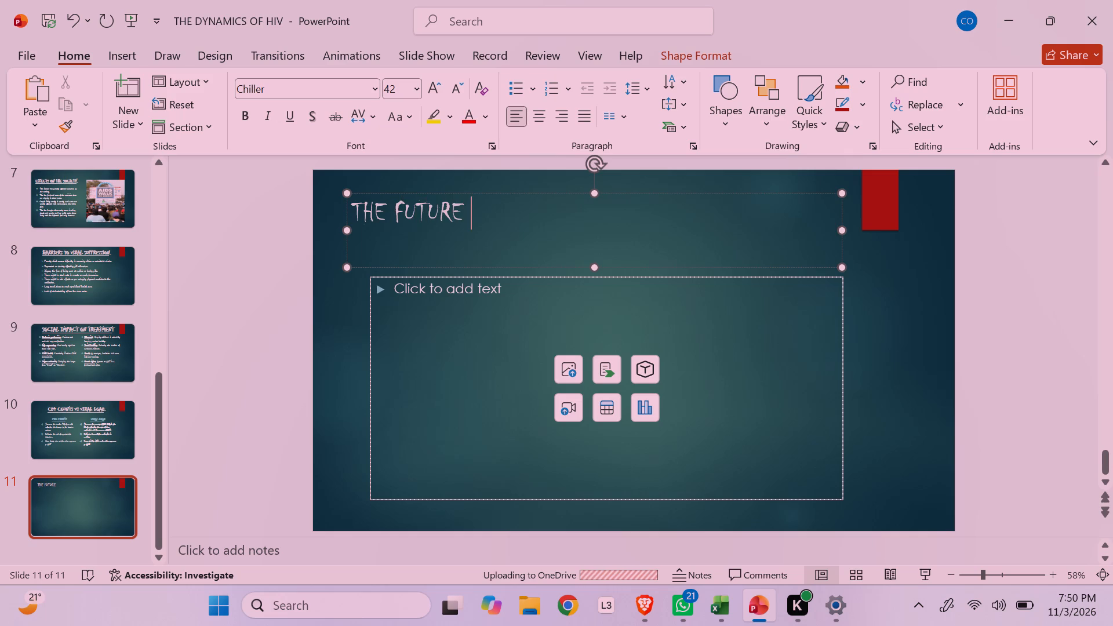
type("OF HV")
key("space")
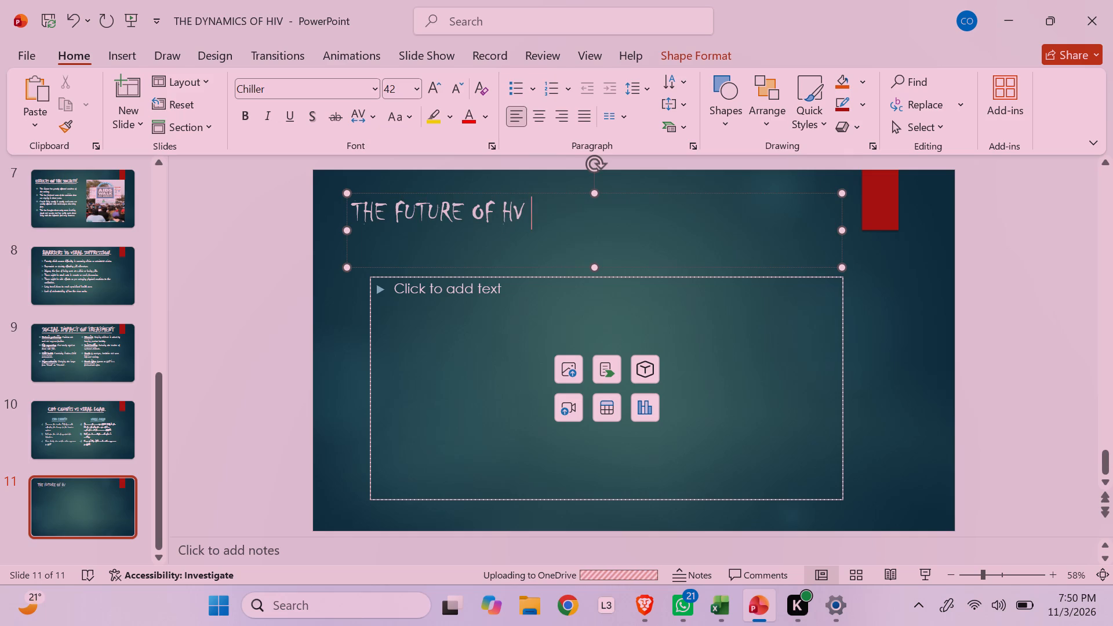
type("RESEAR")
type("CH")
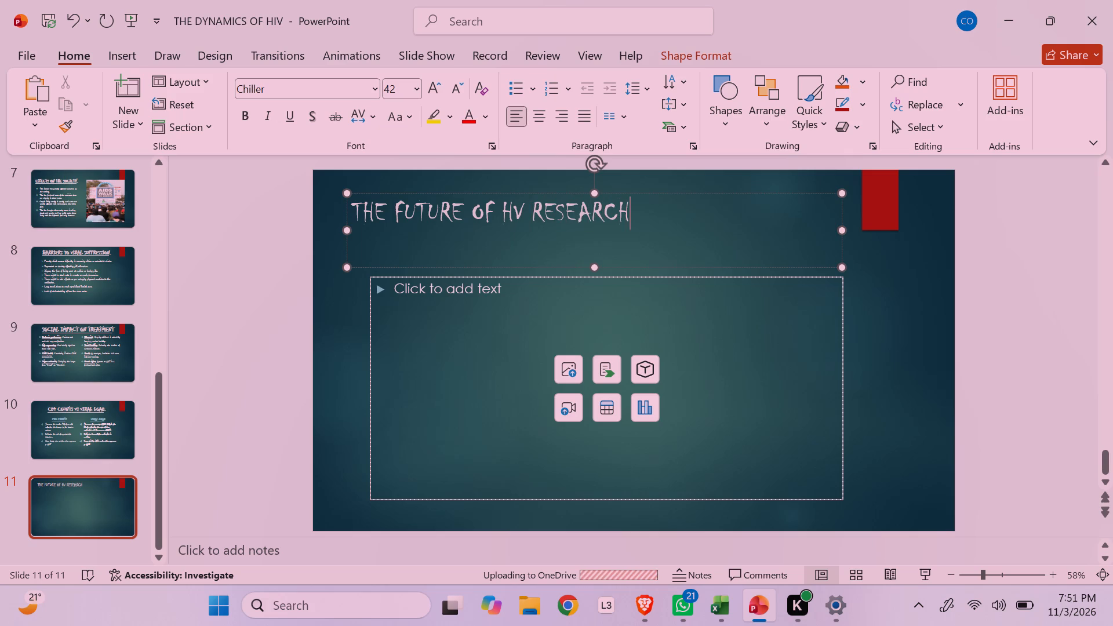
key("period")
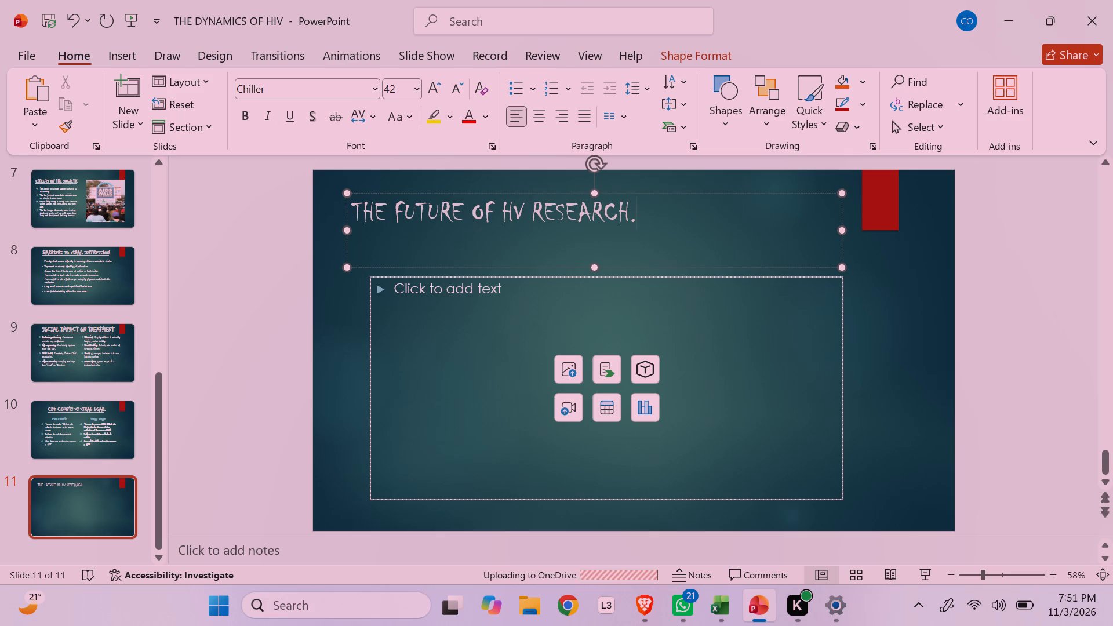
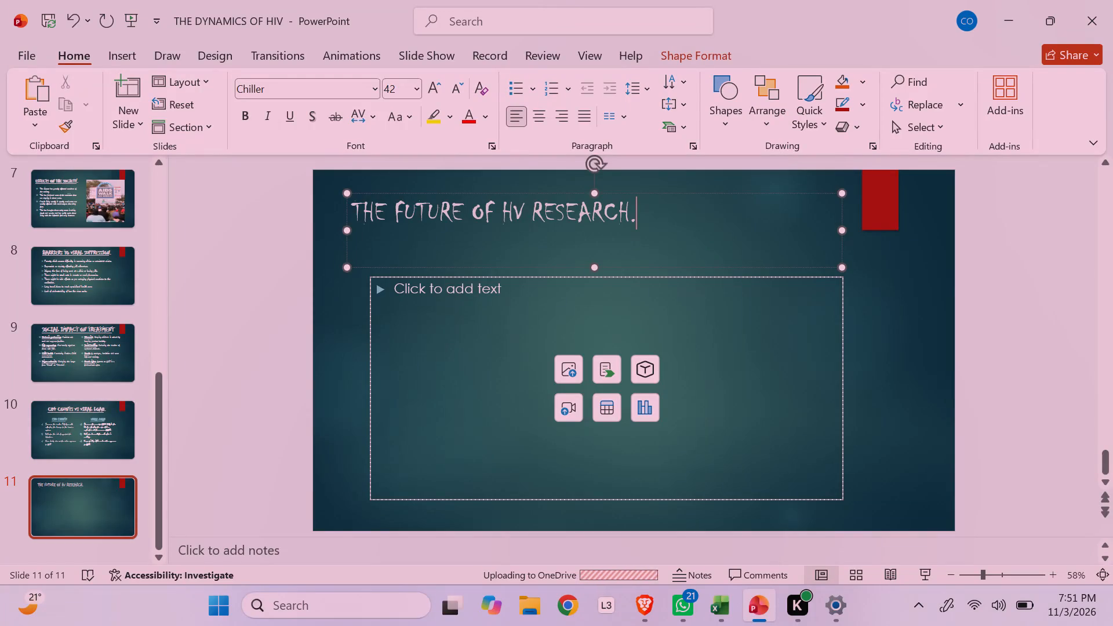
Correct the misspelled HV in the eleventh slide's title so it reads "THE FUTURE OF HIV RESEARCH.".
left_click(514, 210)
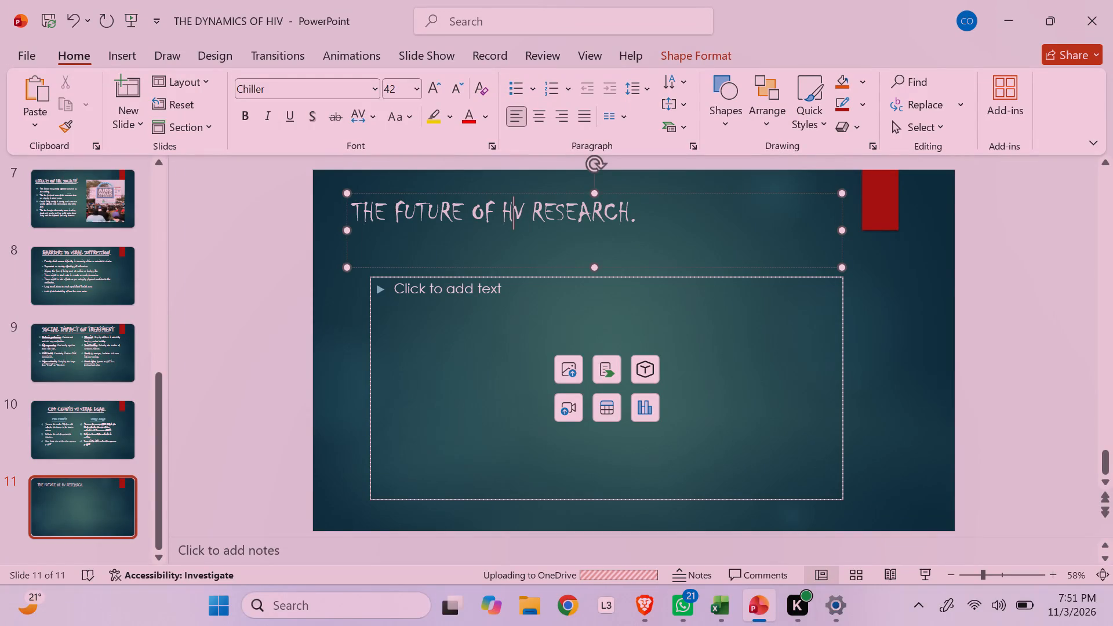
key("i")
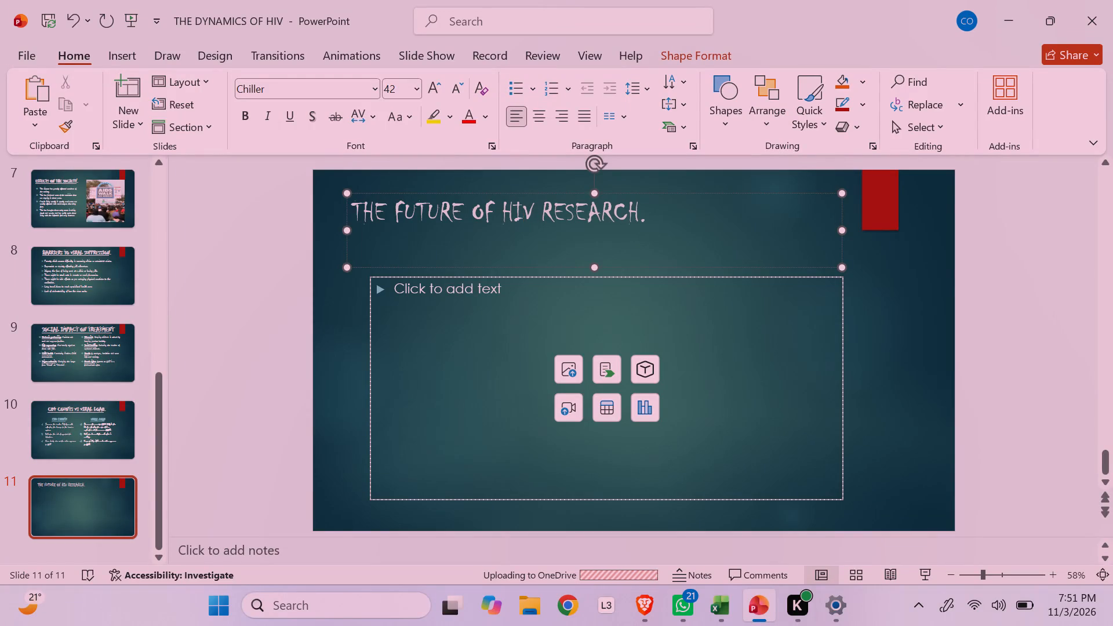
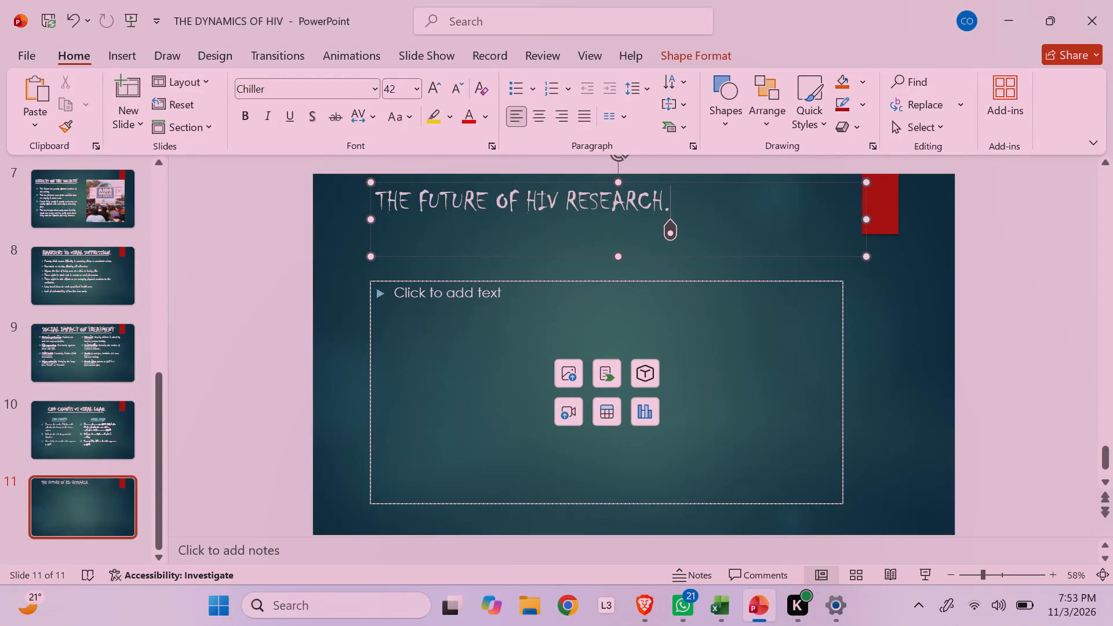
Format the eleventh slide's title as centred, bold and underlined, with a font size of 48.
left_click_drag(671, 200, 645, 200)
left_click_drag(645, 200, 393, 229)
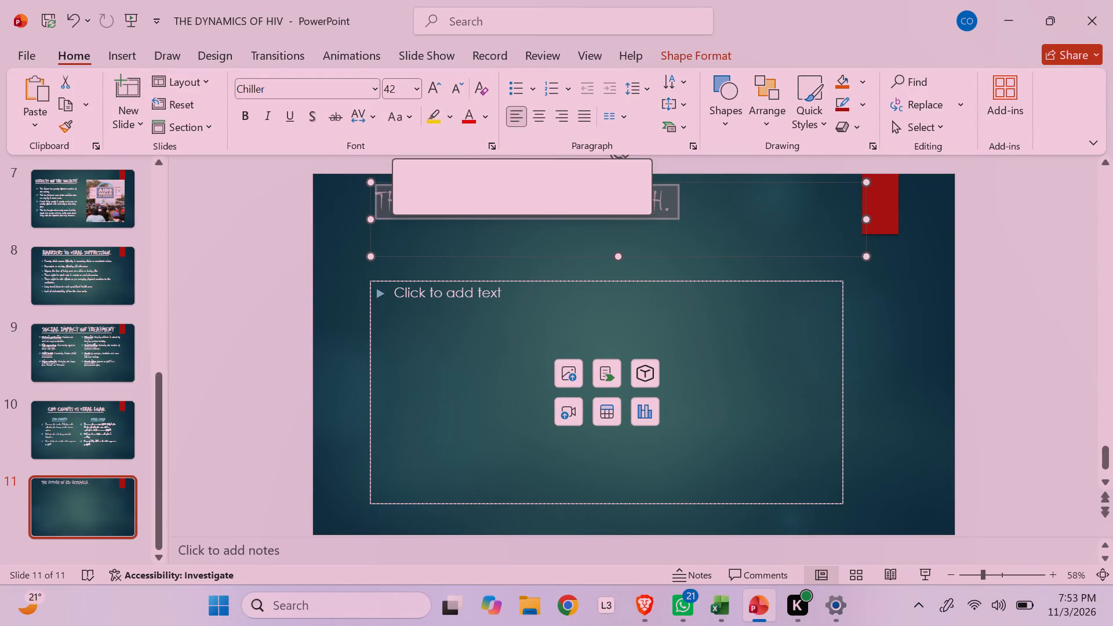
left_click(542, 117)
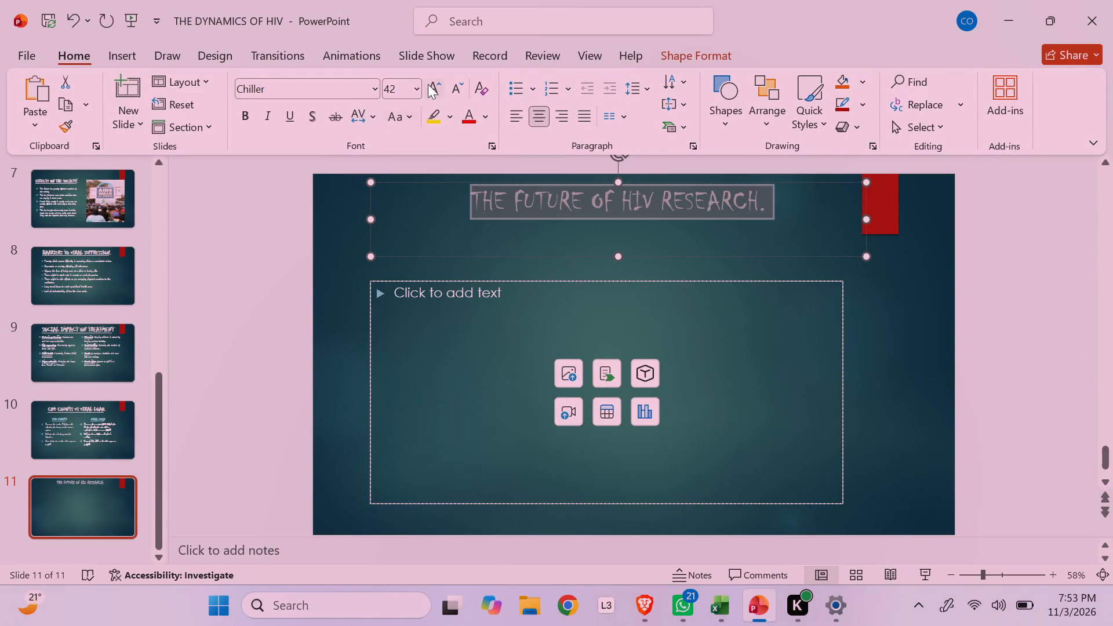
double_click(435, 82)
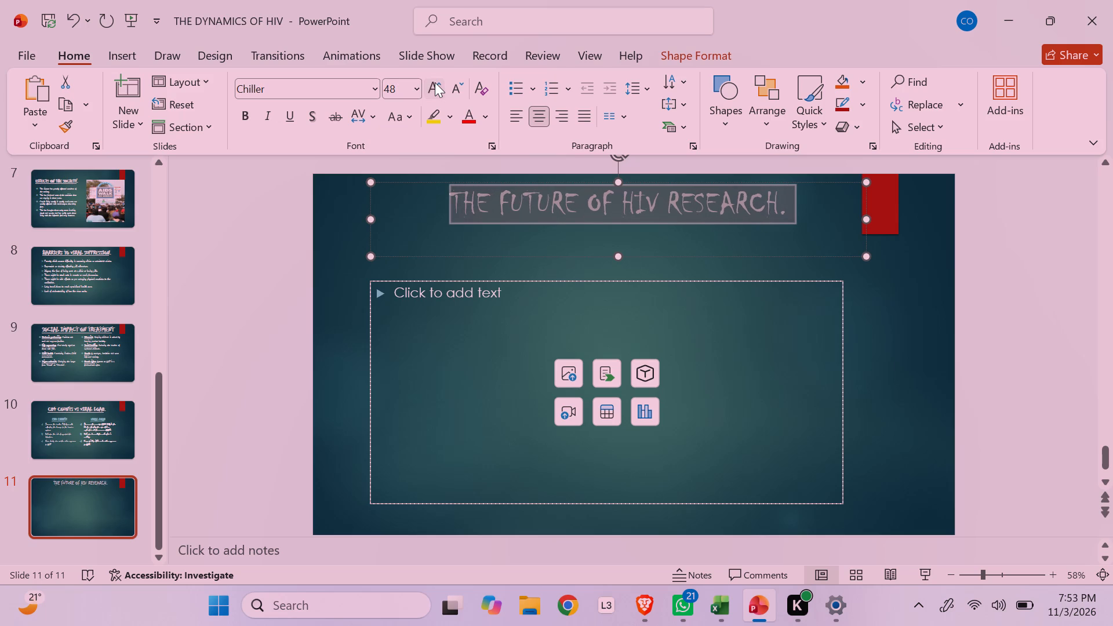
left_click(292, 125)
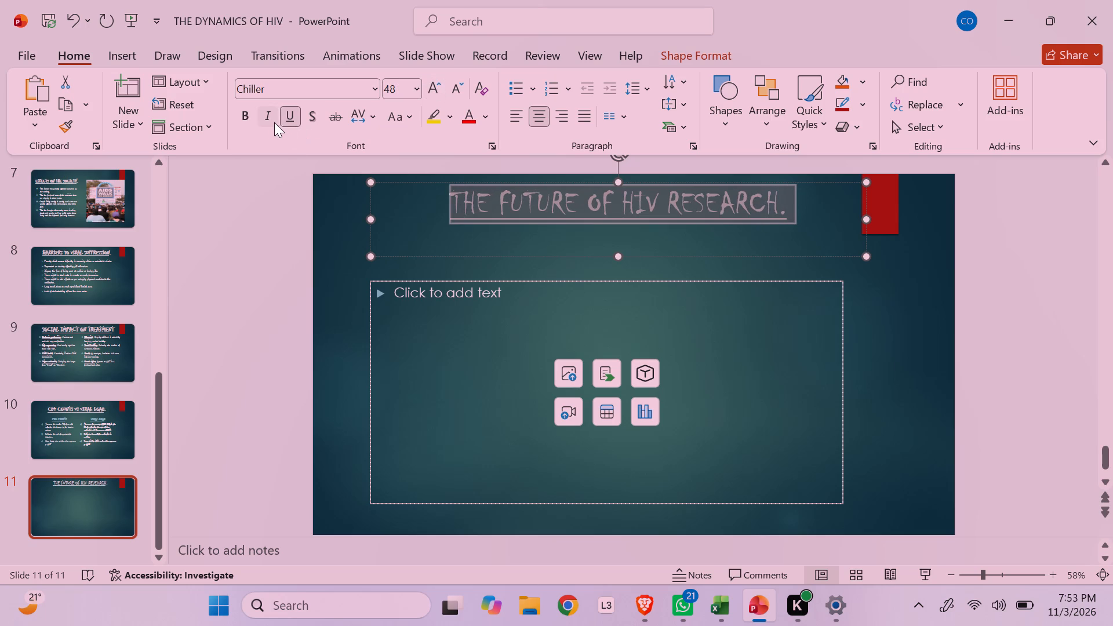
left_click(253, 123)
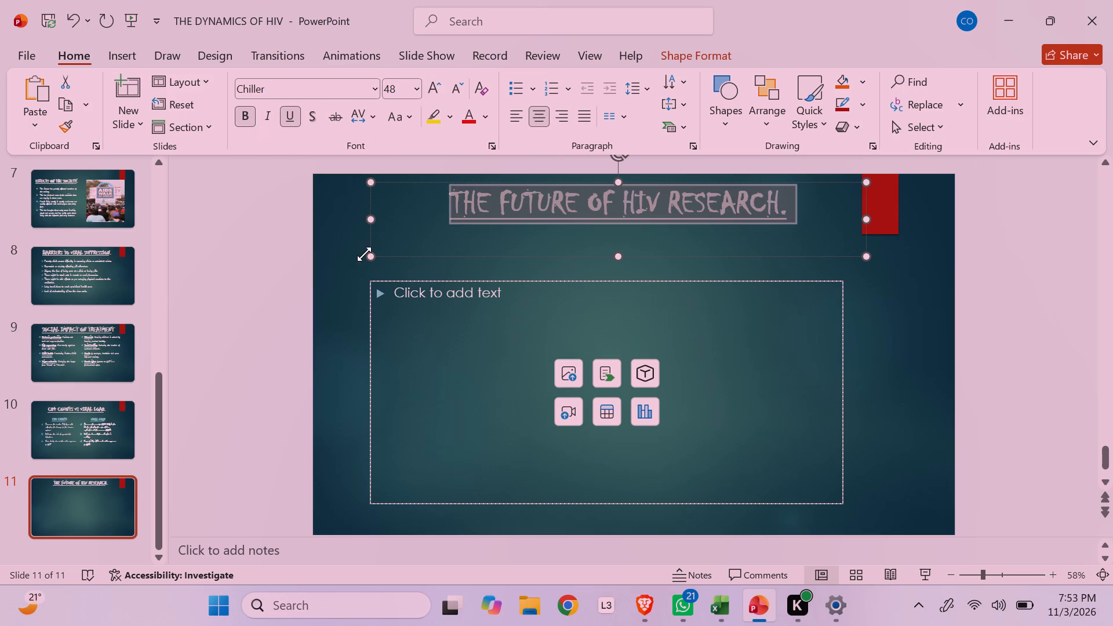
Move the empty content placeholder up on the slide so it sits just beneath the title.
left_click(393, 281)
left_click(398, 275)
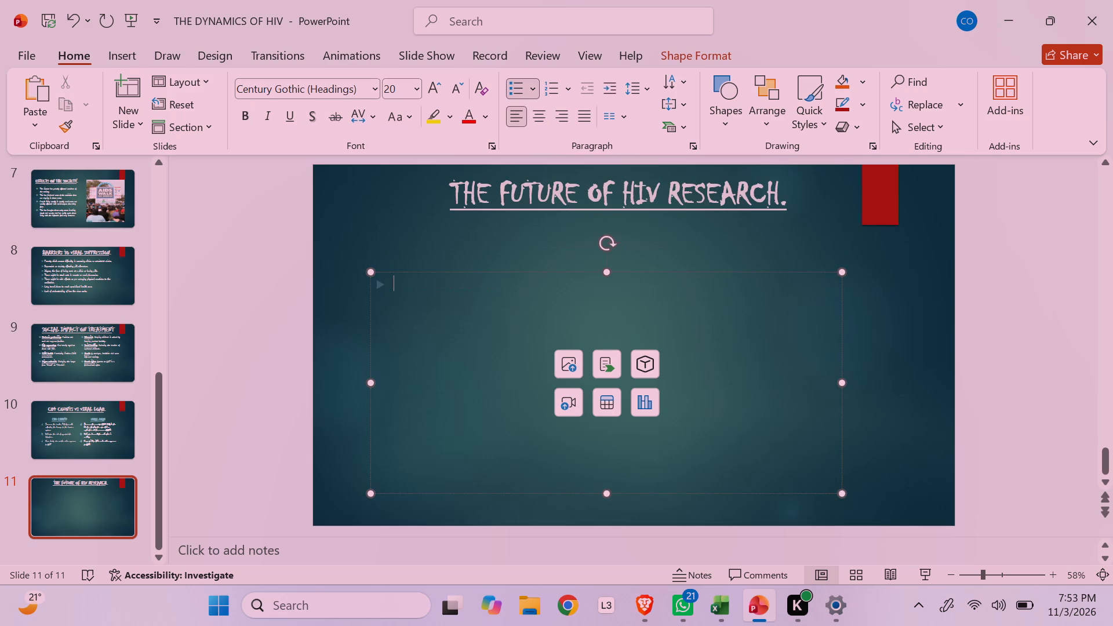
left_click_drag(405, 271, 399, 253)
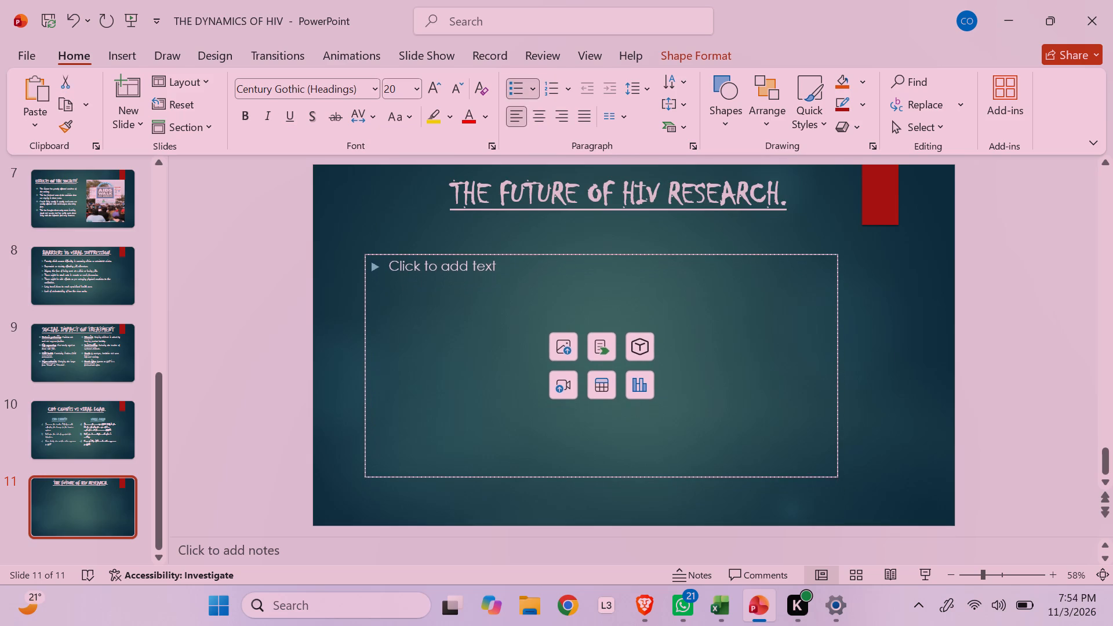
left_click_drag(399, 253, 397, 228)
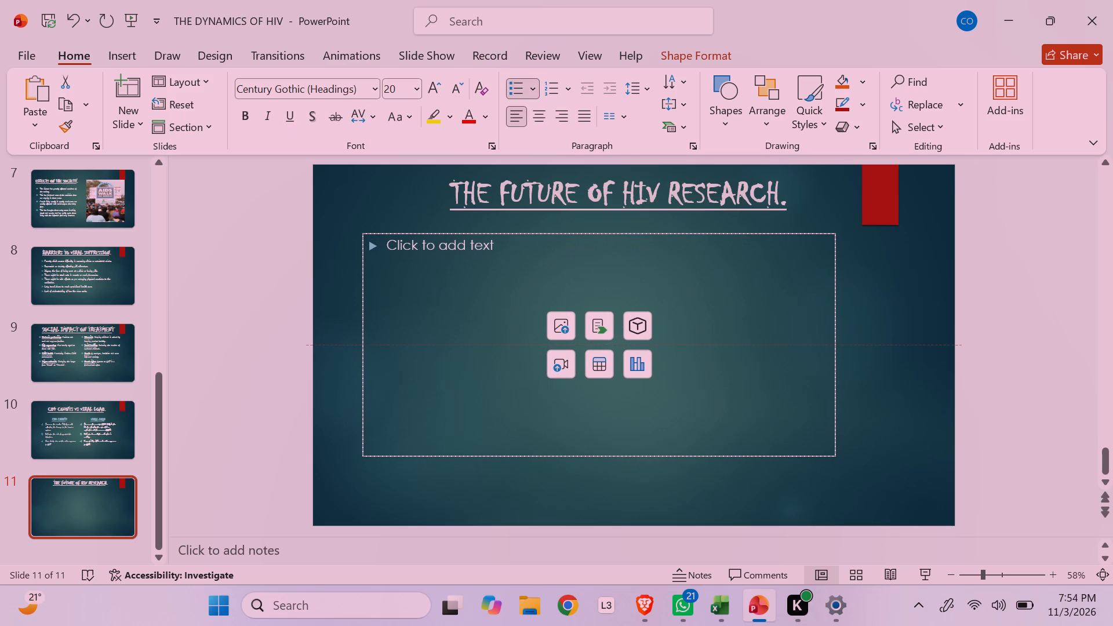
left_click_drag(397, 228, 398, 225)
Write the first body bullet in the Chiller font: "Gene editing where the virus is cut out of the DNA.".
left_click(391, 243)
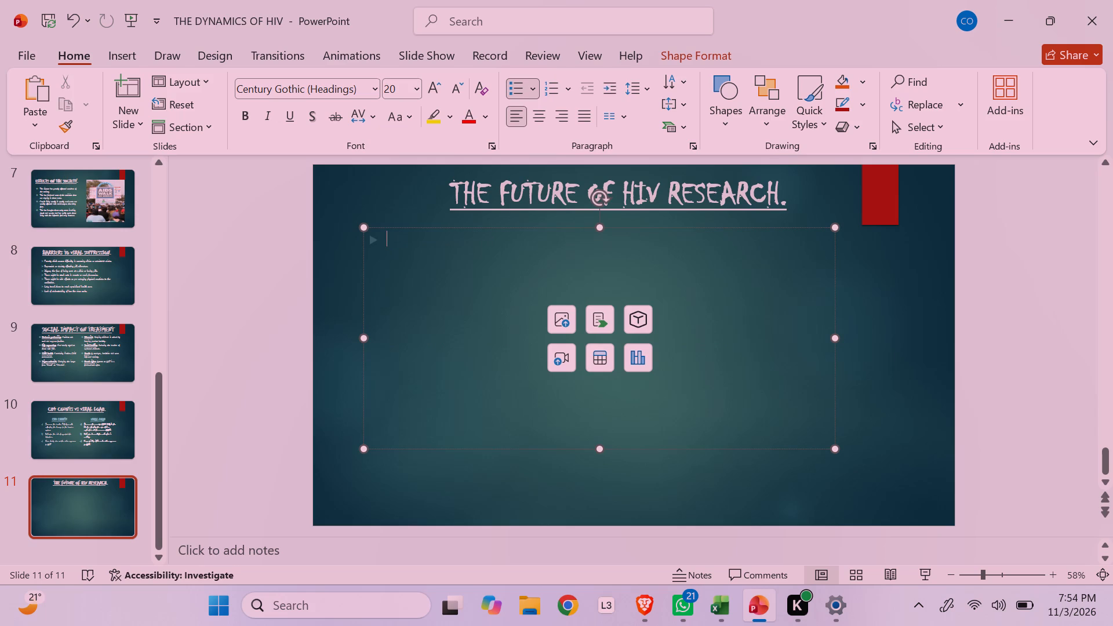
left_click(372, 89)
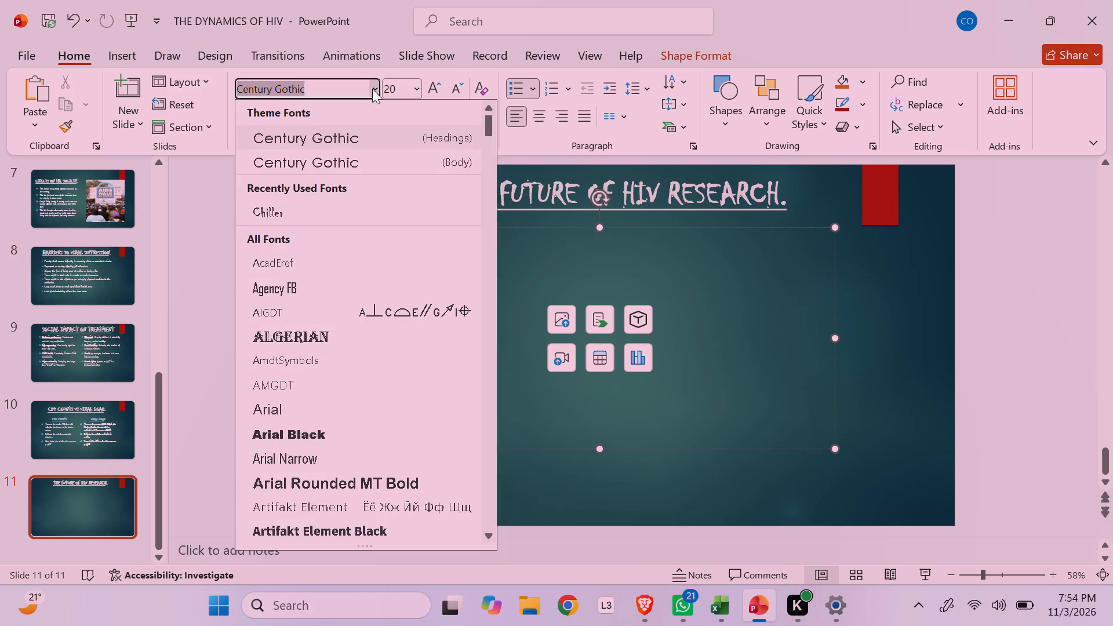
left_click(399, 214)
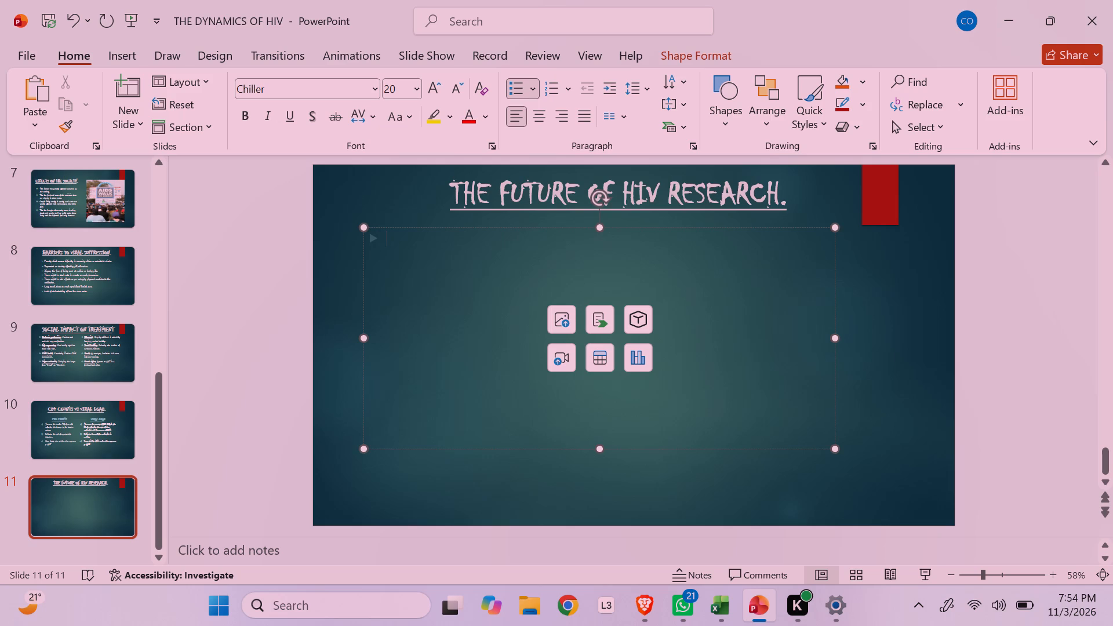
key("g")
type("ene")
key("space")
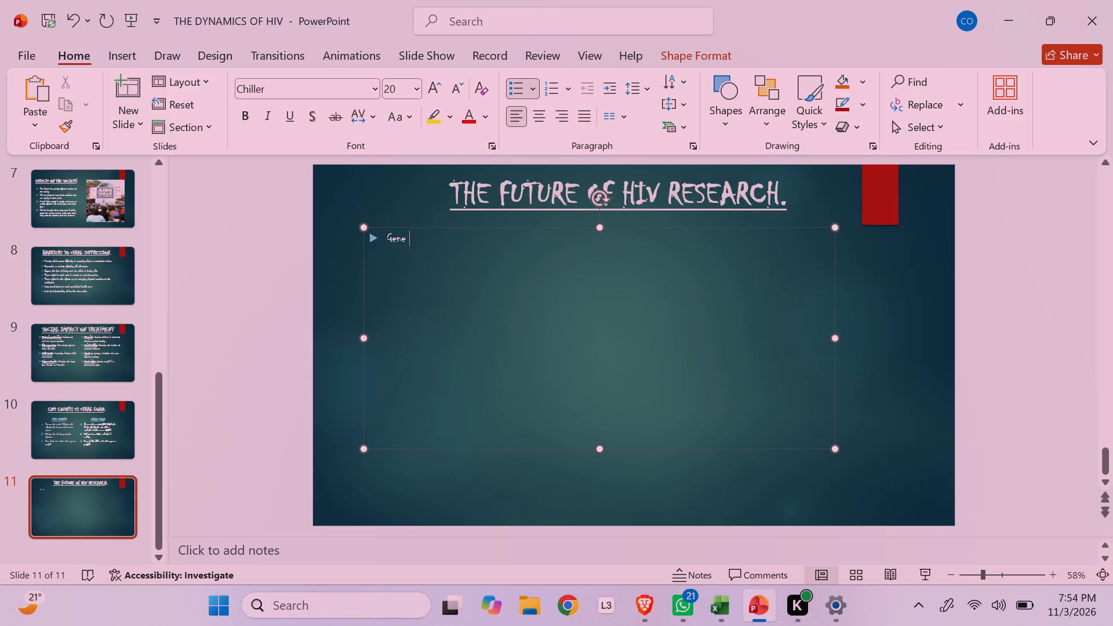
type("ede")
key("BackSpace")
type("iti")
type("ng")
key("space")
type("where")
key("space")
type("the")
key("space")
type("vi")
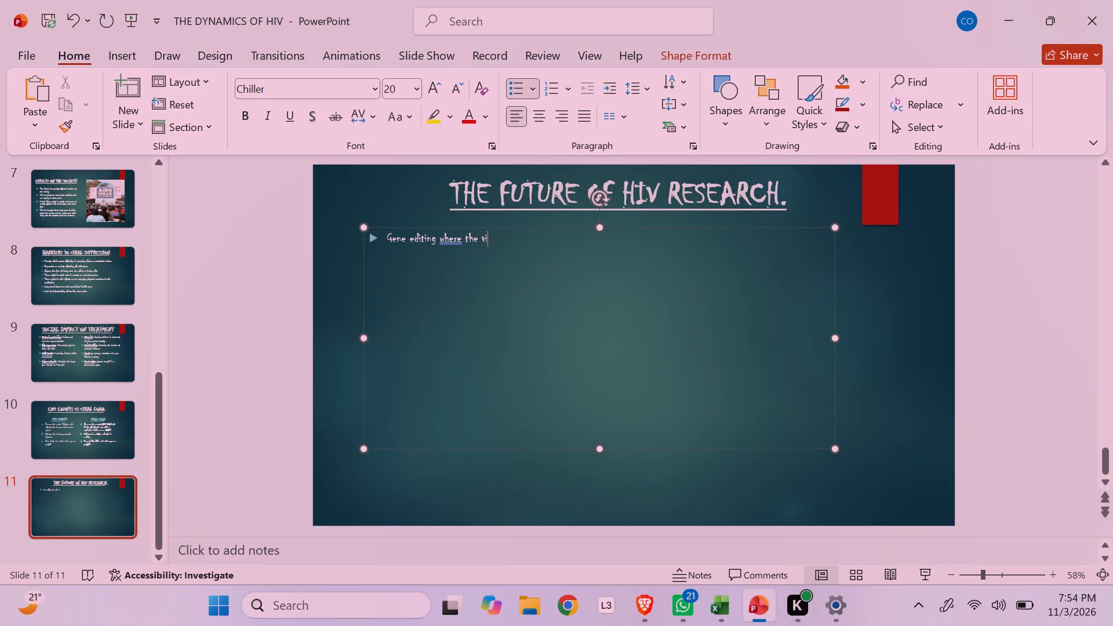
type("rus")
key("space")
type("is")
key("space")
type("cut")
key("space")
type("out")
key("space")
type("oof")
key("space")
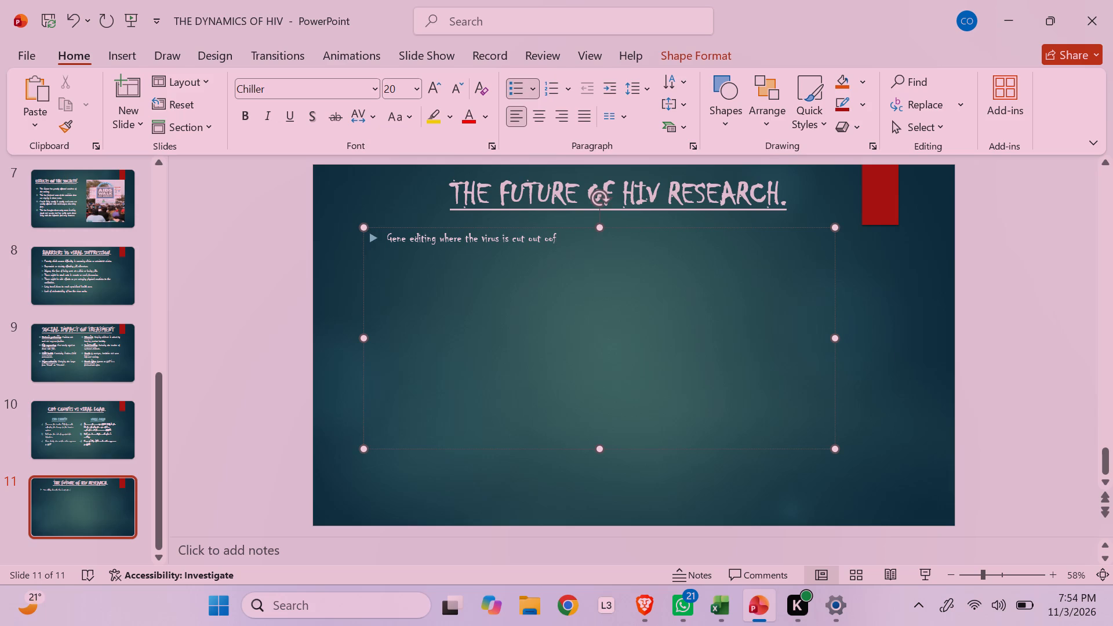
key("BackSpace")
key("BackSpace")
key("BackSpace")
type("f the")
key("space")
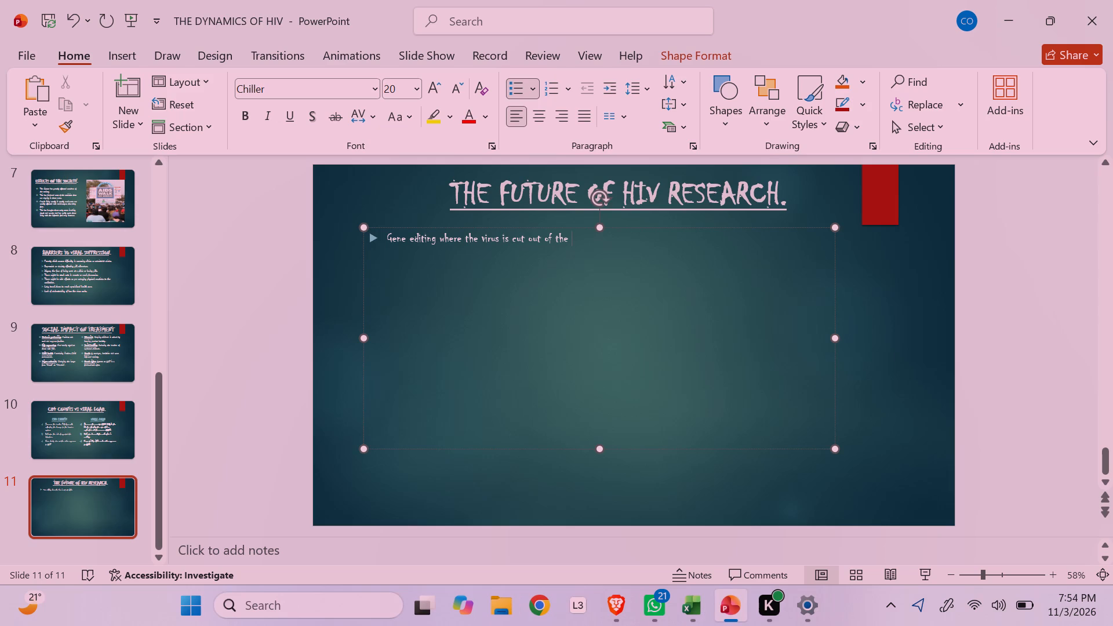
type("DNA")
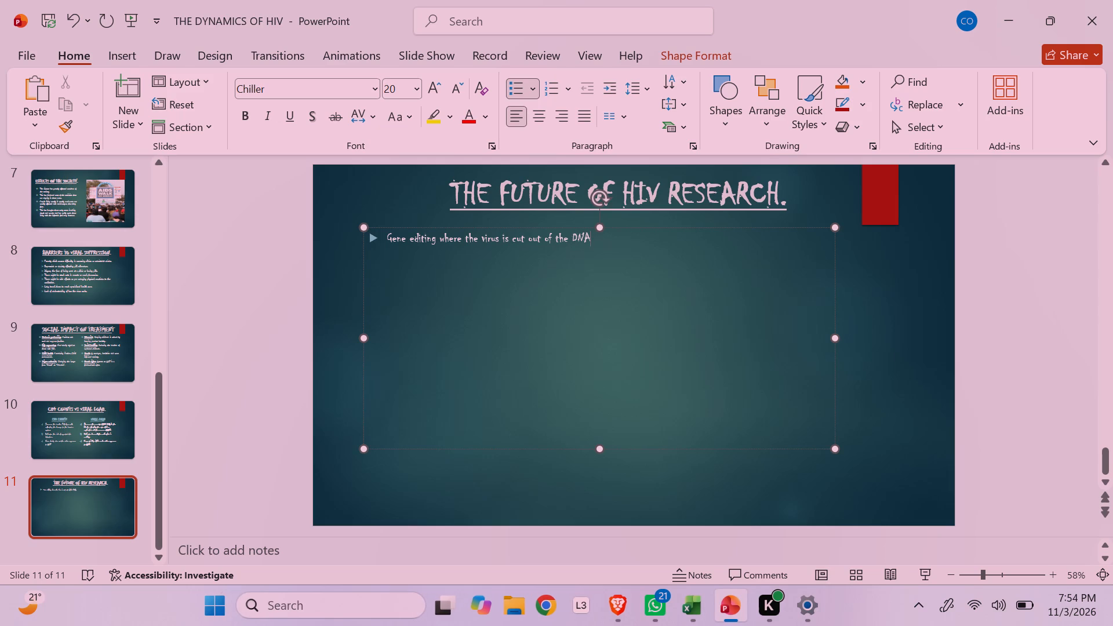
key("period")
Add a second body bullet on the eleventh slide: "Vaccie search where there are ongoing trials to find a preventive vaccine.".
key("Return")
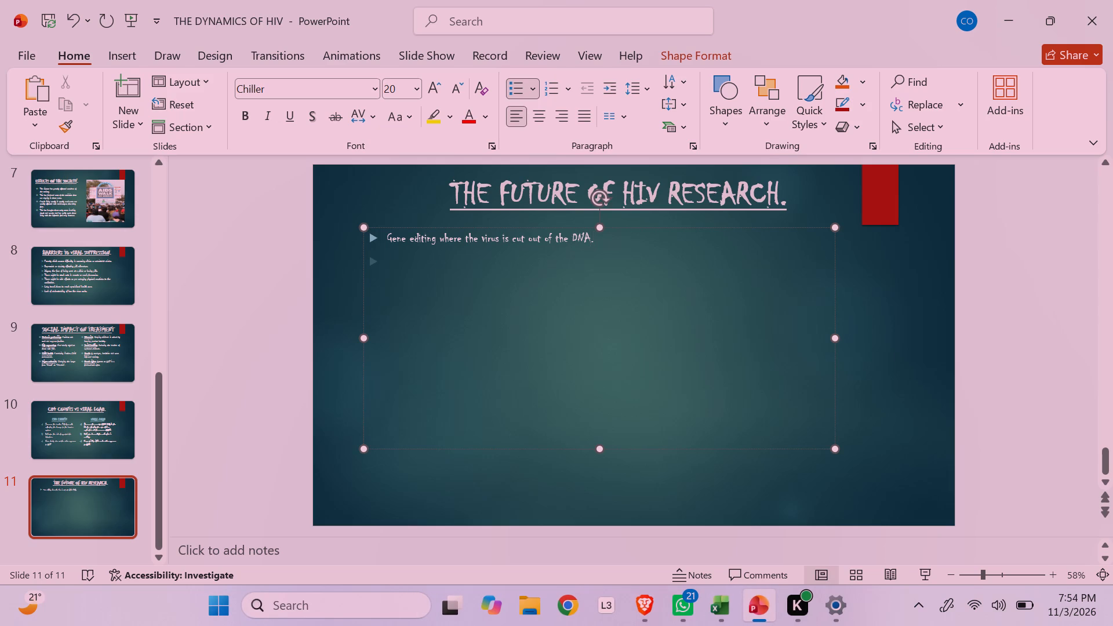
type("Vacine")
key("BackSpace")
key("BackSpace")
key("BackSpace")
type("cie")
key("space")
type("ss")
key("BackSpace")
type("earc")
type("h")
key("space")
type("where")
key("space")
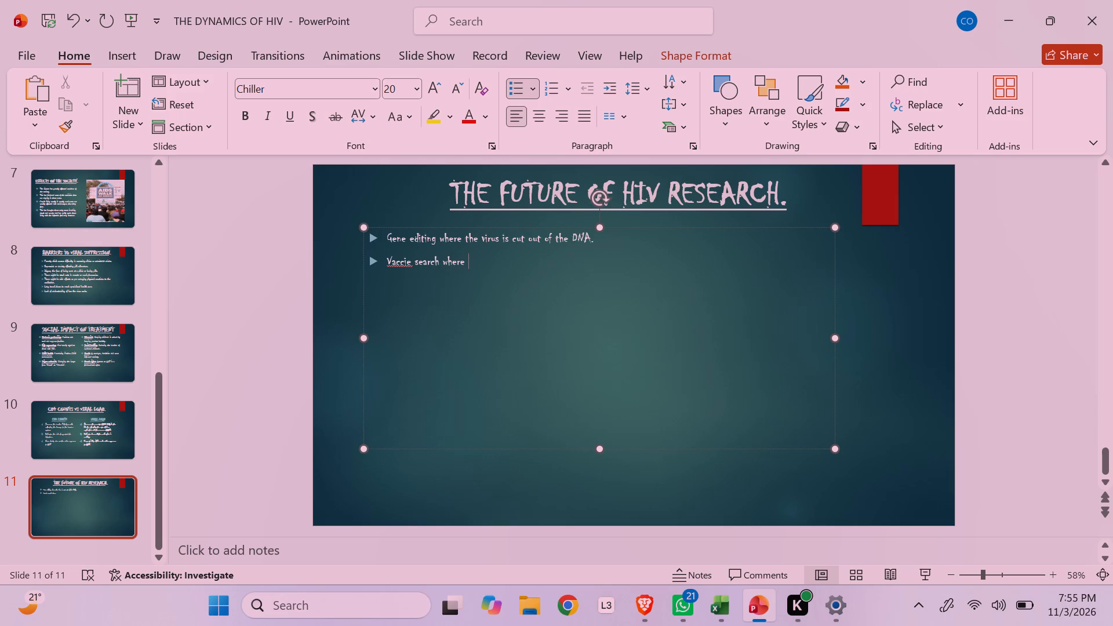
type("there are")
key("space")
type("ongoing")
key("space")
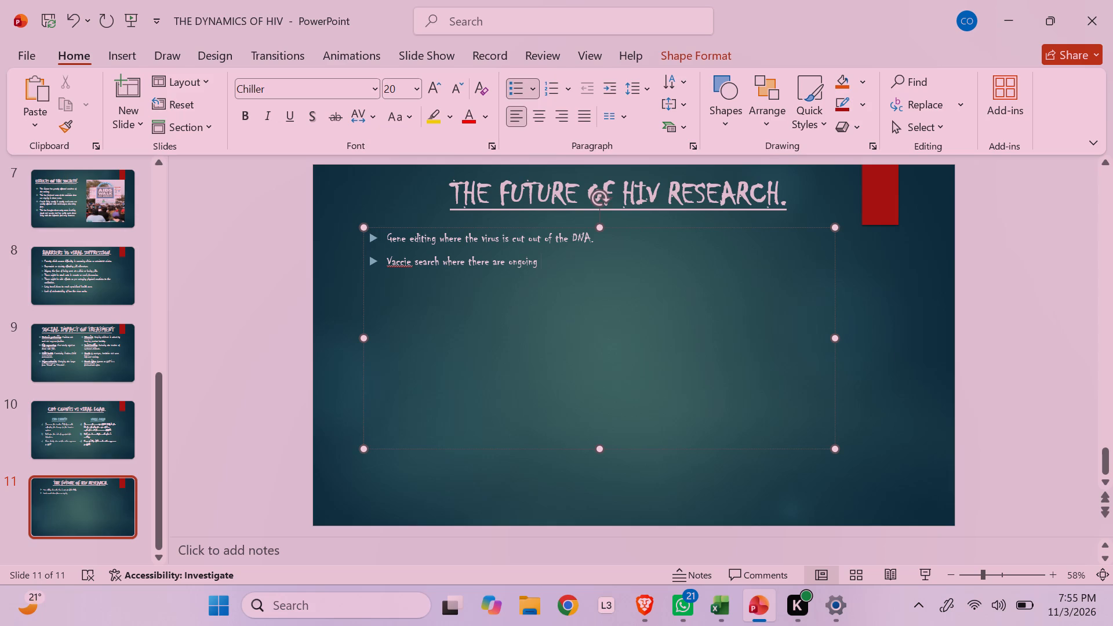
type("trias")
key("BackSpace")
type("ls")
key("space")
type("to find")
key("space")
type("an")
key("BackSpace")
key("space")
type("pre")
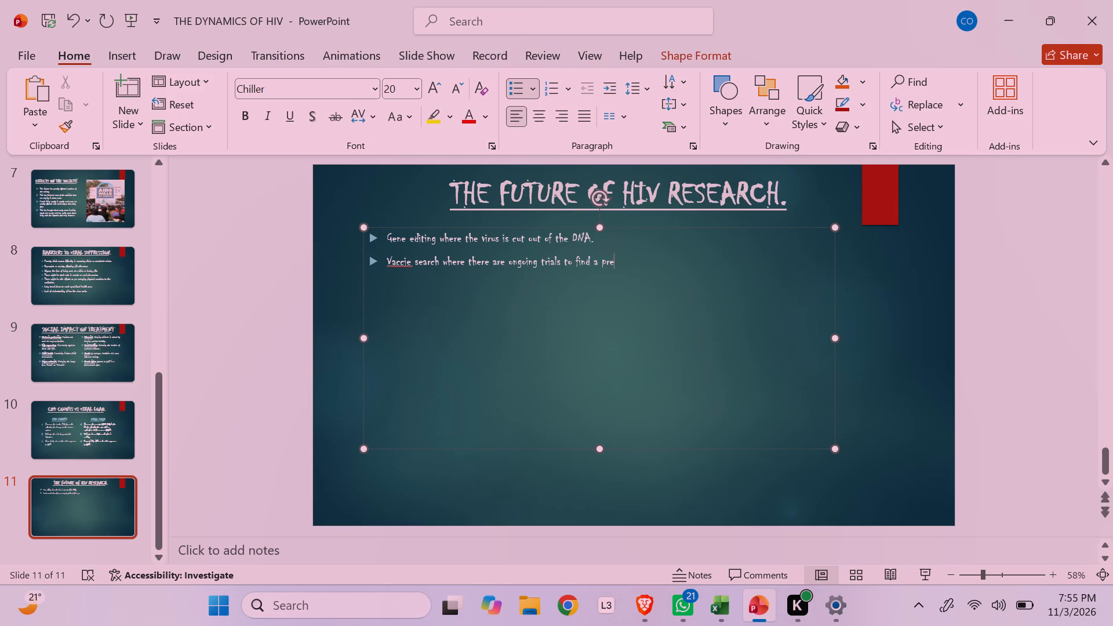
type("ventive")
key("space")
type("vaccine")
key("period")
Start a third body bullet on the eleventh slide, beginning with the word "Functional".
key("Return")
type("Functoa")
key("BackSpace")
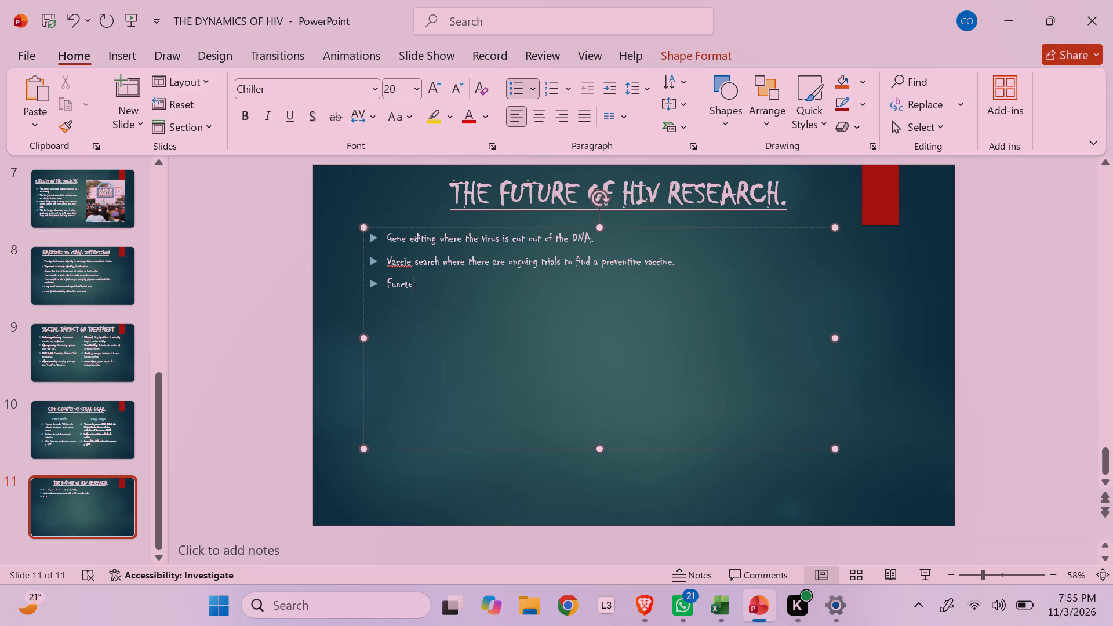
key("BackSpace")
type("ion")
type("al")
key("space")
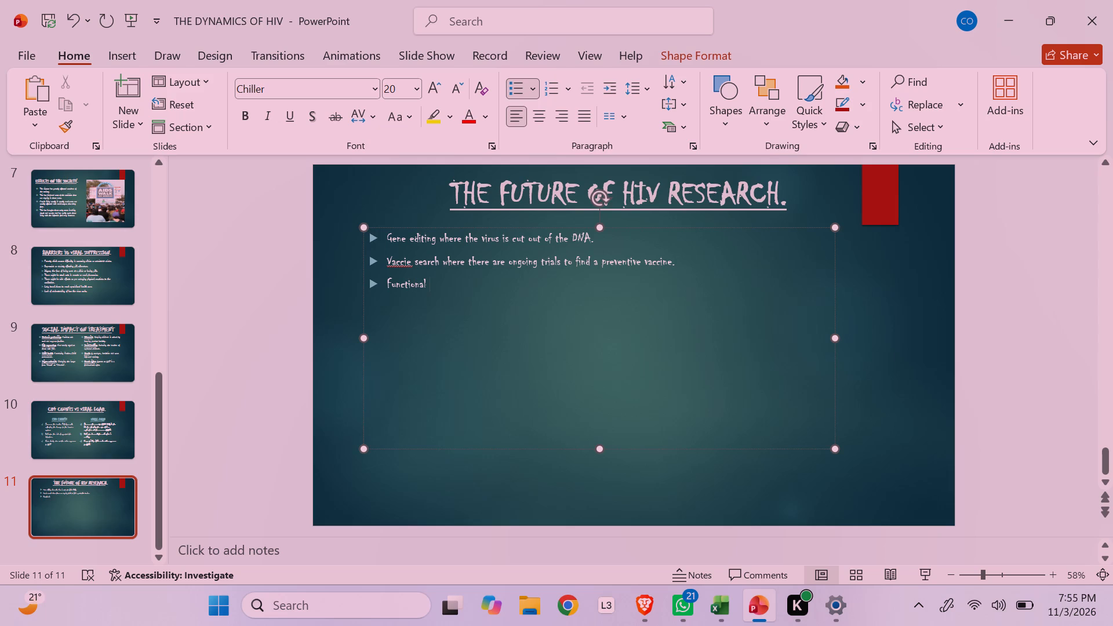
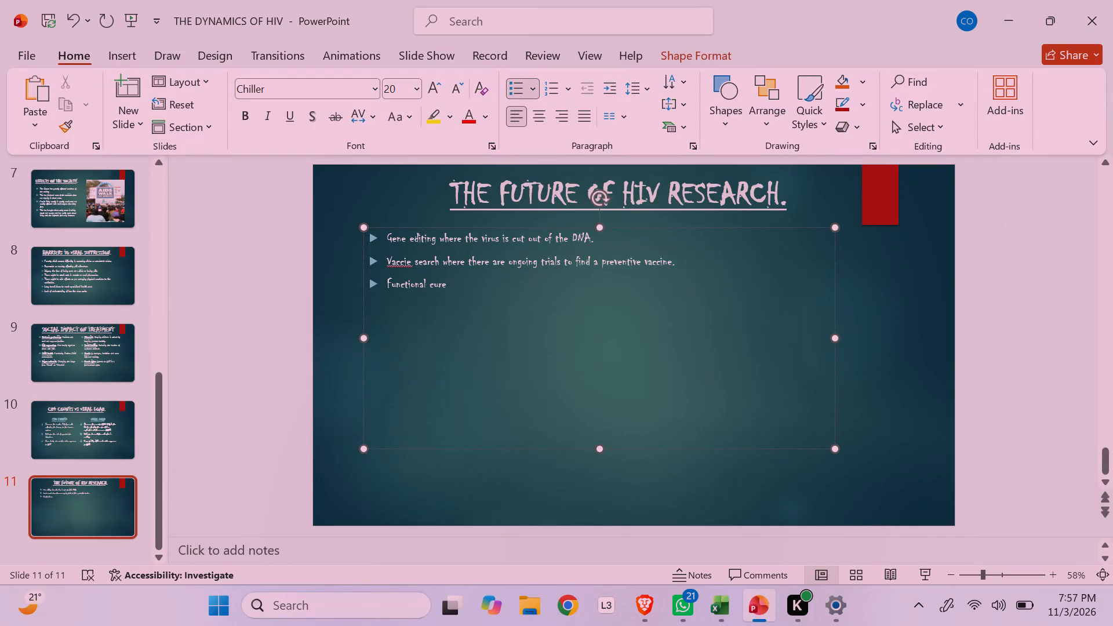
Complete the third bullet after "Functional cure" with "where the virus has to be kept suppressed without daily ART.".
type("where")
key("space")
type("the virus")
key("space")
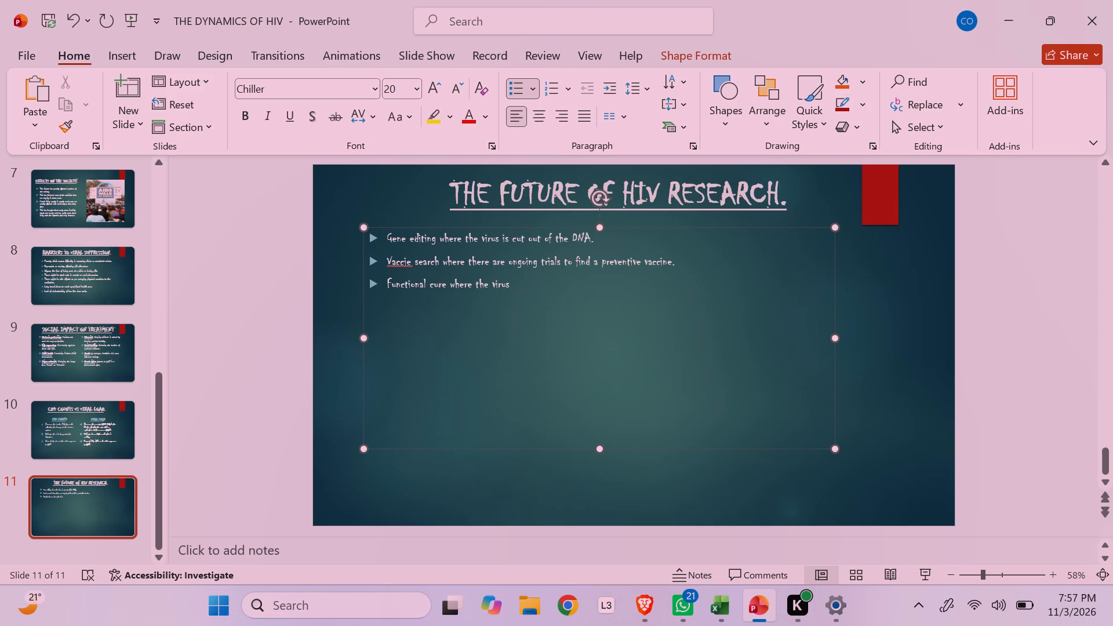
type("ha")
key("space")
key("BackSpace")
type("s to")
key("space")
key("b")
type("e kkept")
key("BackSpace")
key("BackSpace")
key("BackSpace")
key("BackSpace")
type("ept")
key("space")
type("suppressed")
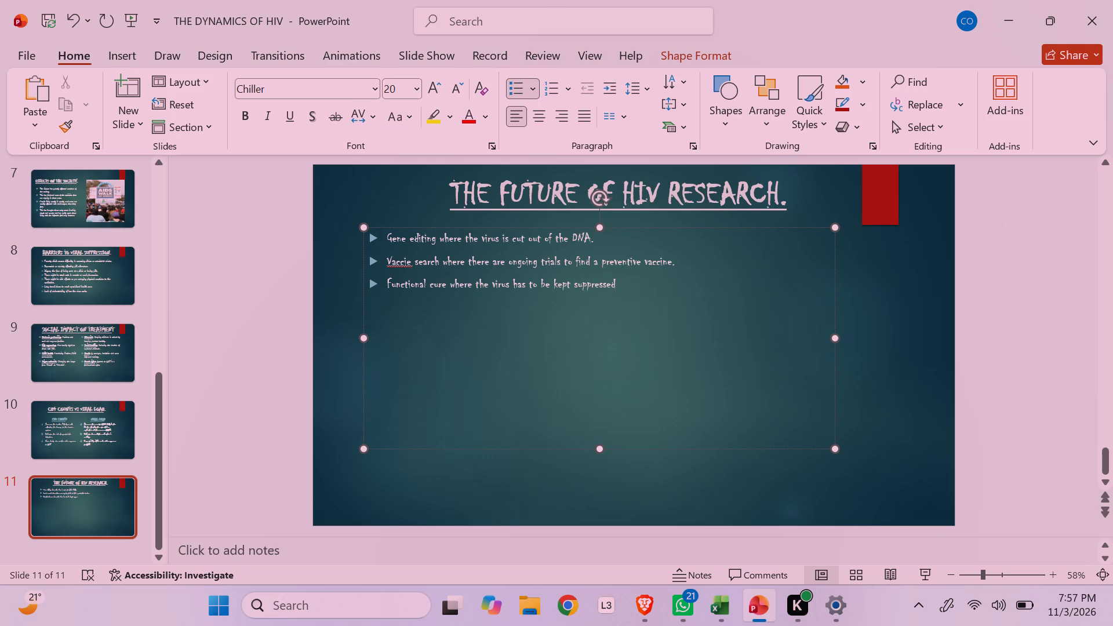
key("space")
type("without")
key("space")
type("daily")
key("space")
type("ARY")
key("shift+BackSpace")
key("shift+t")
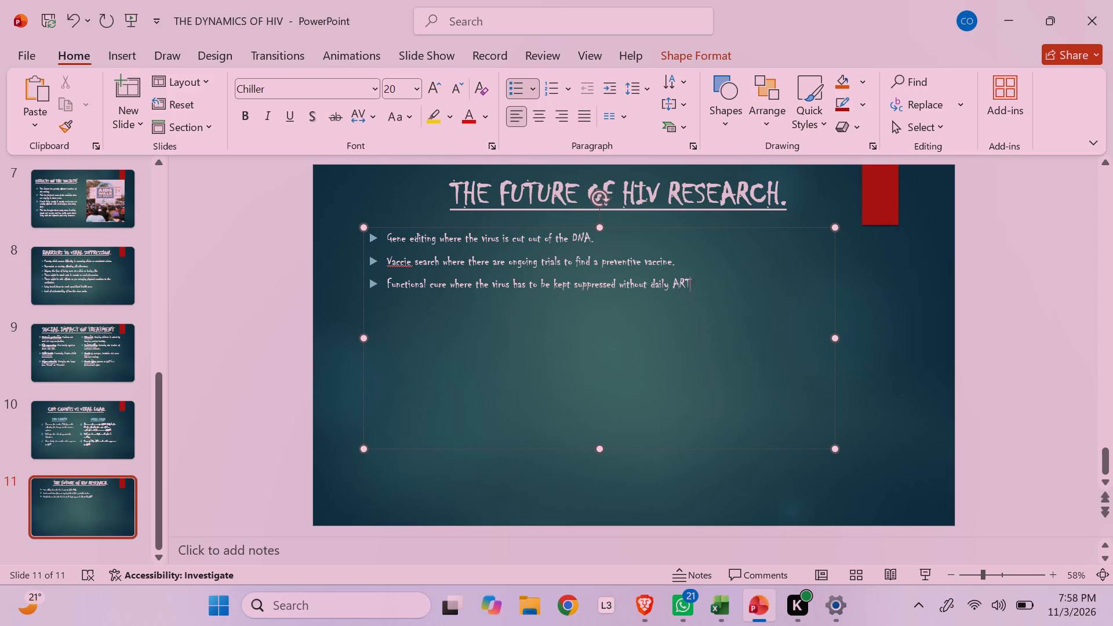
key("shift+greater")
key("BackSpace")
key("period")
Add a fourth body bullet on the eleventh slide: "Use of PrEP; Pre-Exposure Prophylaxis for those at high risk.".
key("Return")
type("US")
type("e")
key("space")
type("of")
key("space")
type("PR")
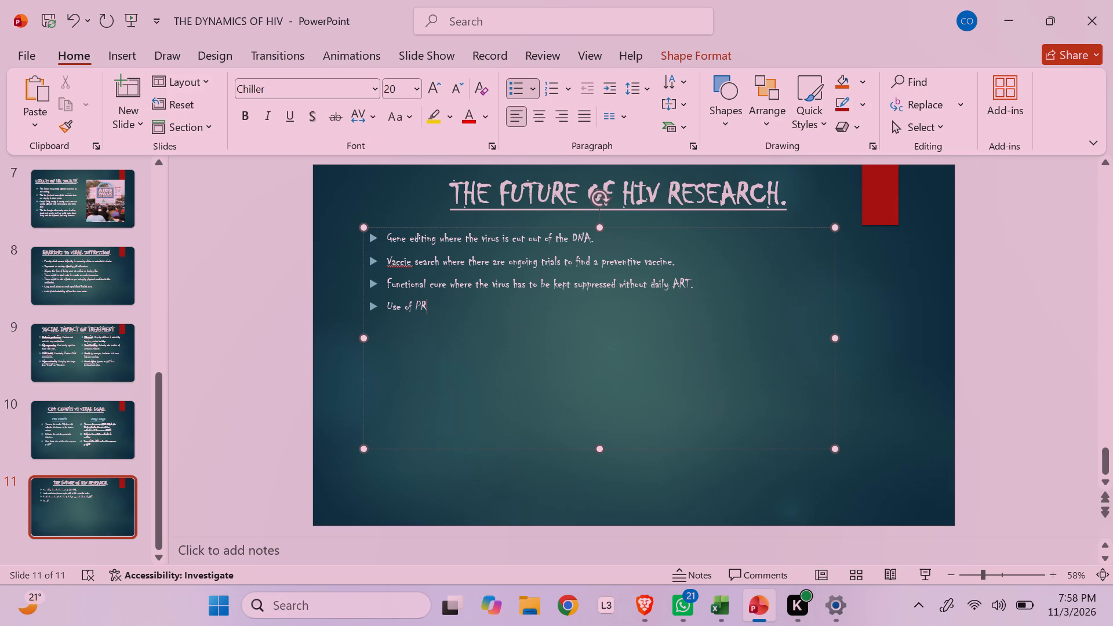
key("BackSpace")
key("e")
key("BackSpace")
type("rE")
key("shift+p")
key("semicolon")
key("space")
type("Pre")
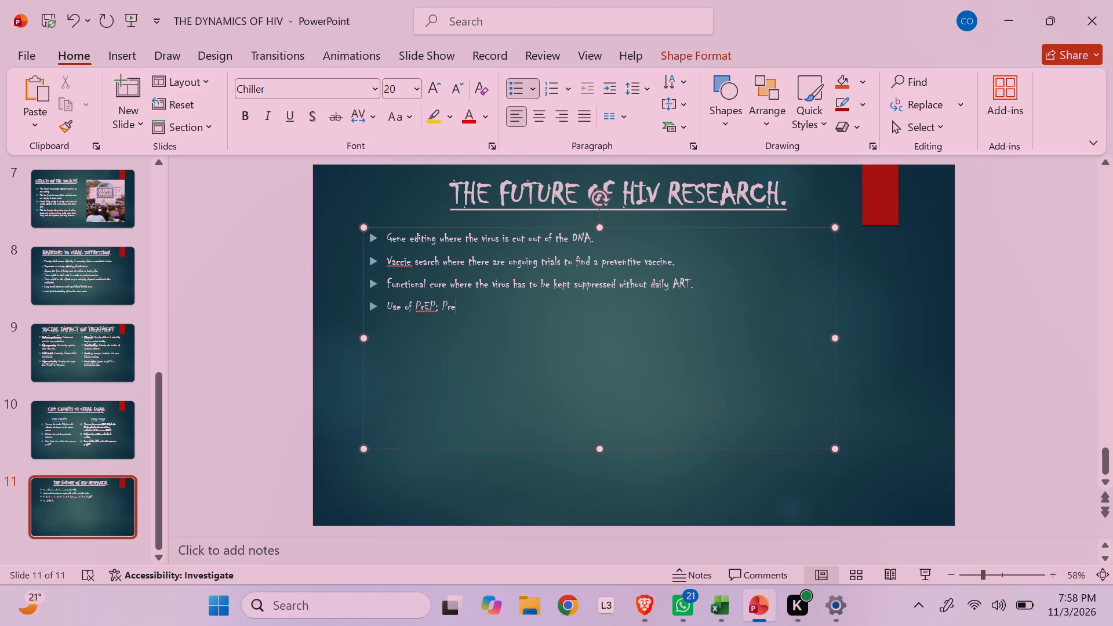
key("minus")
type("Exposure")
key("space")
type("Pro")
key("p")
type("hyl")
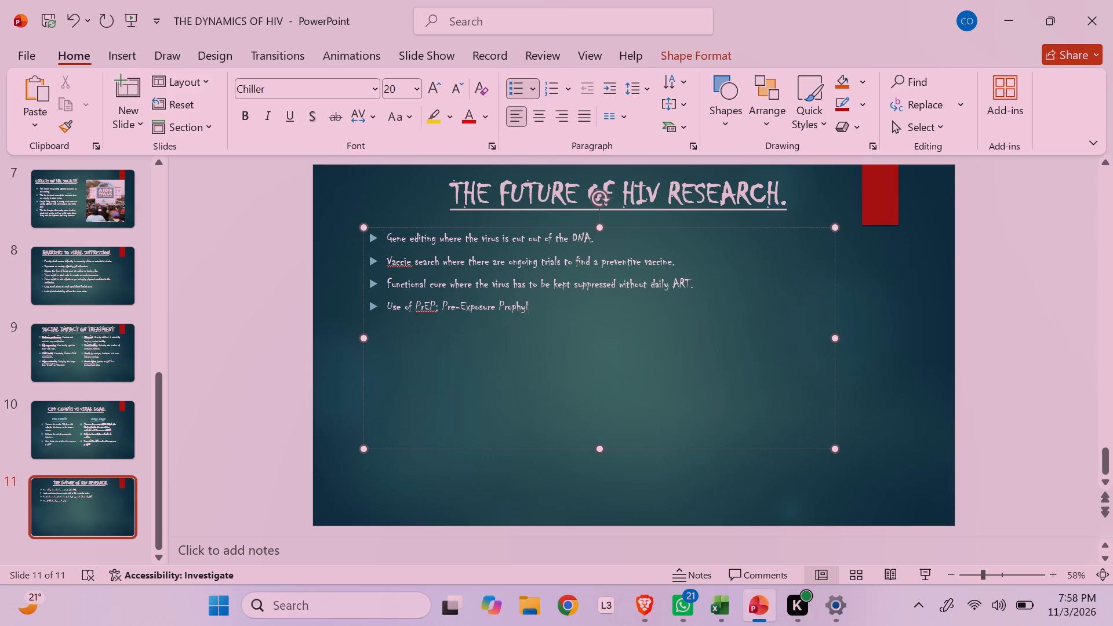
type("axis")
key("space")
type("for")
key("space")
type("th")
type("ose")
key("space")
type("at high")
key("space")
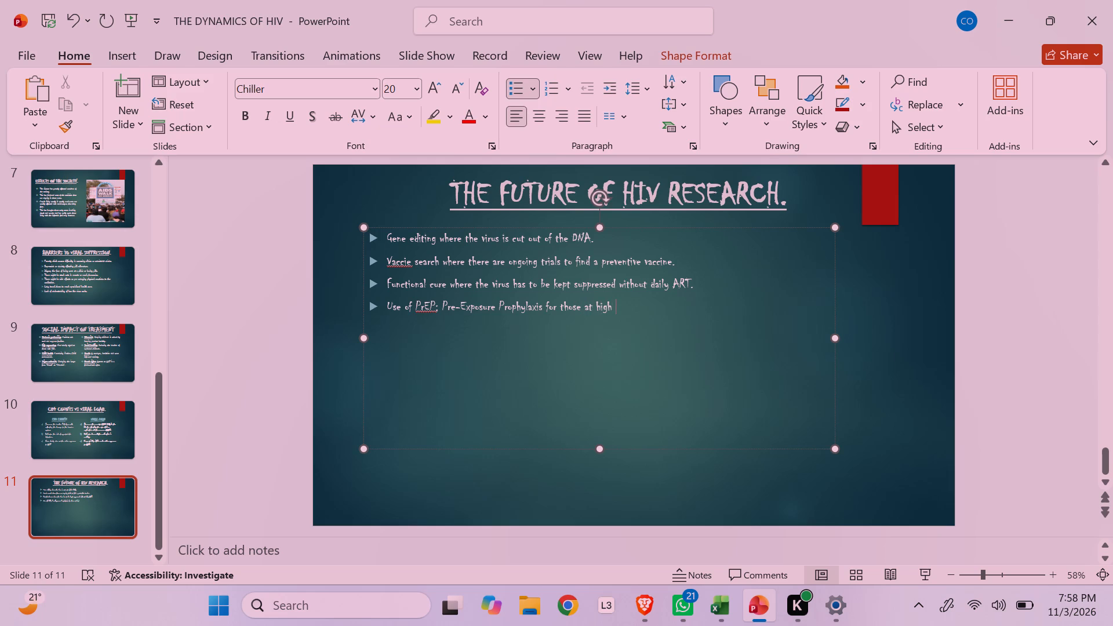
type("risk.")
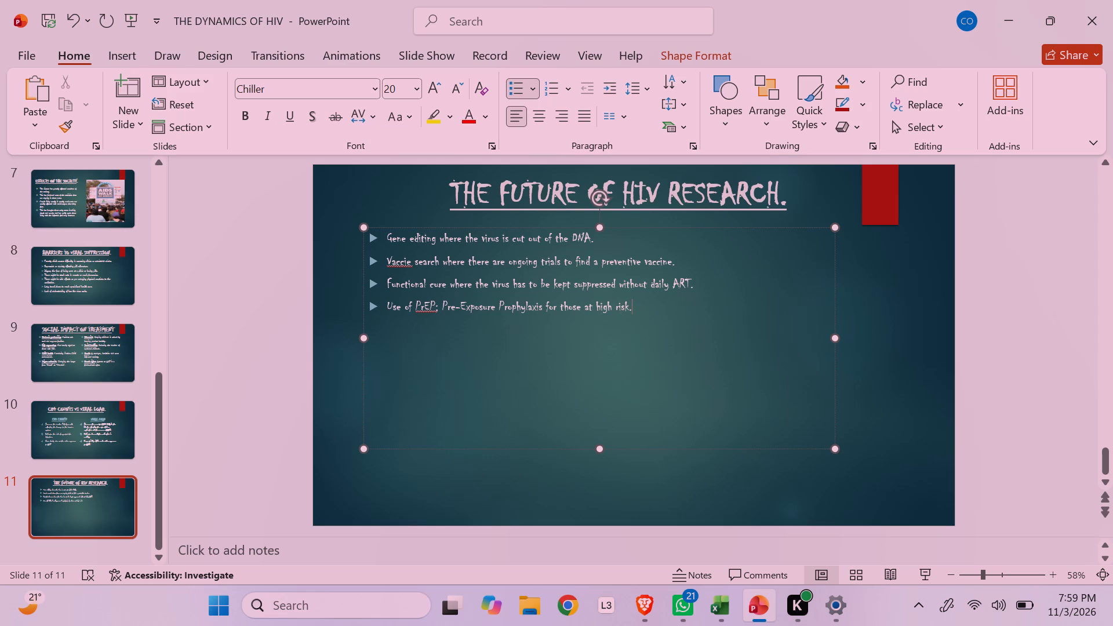
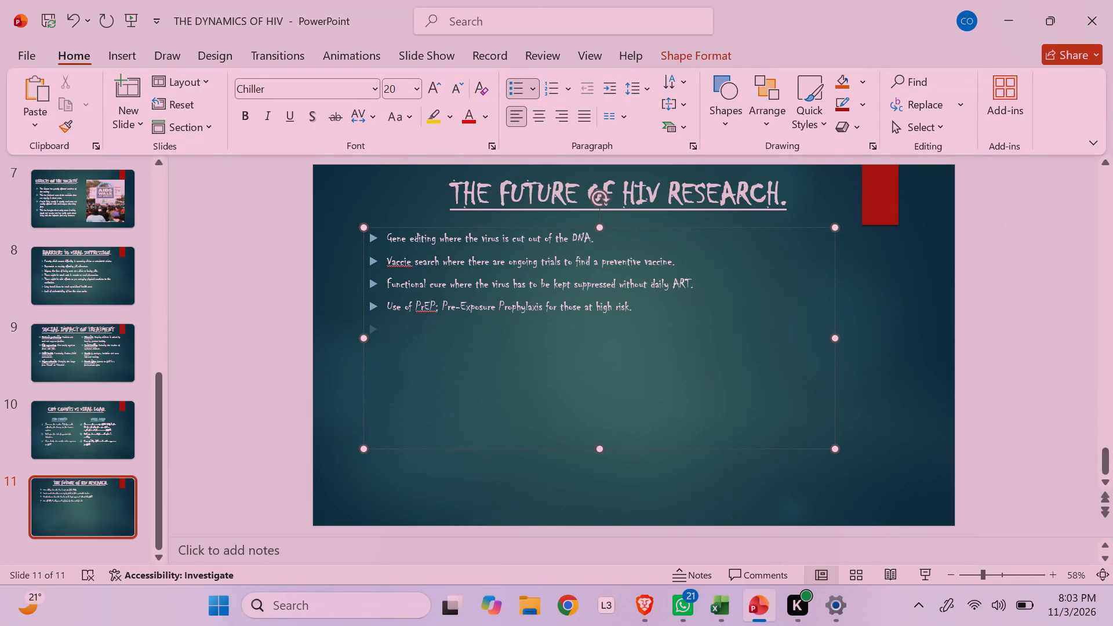
Write the fifth body bullet on the eleventh slide: "Microbicides are topical gels used for localized protection.".
type("Mi")
type("cro")
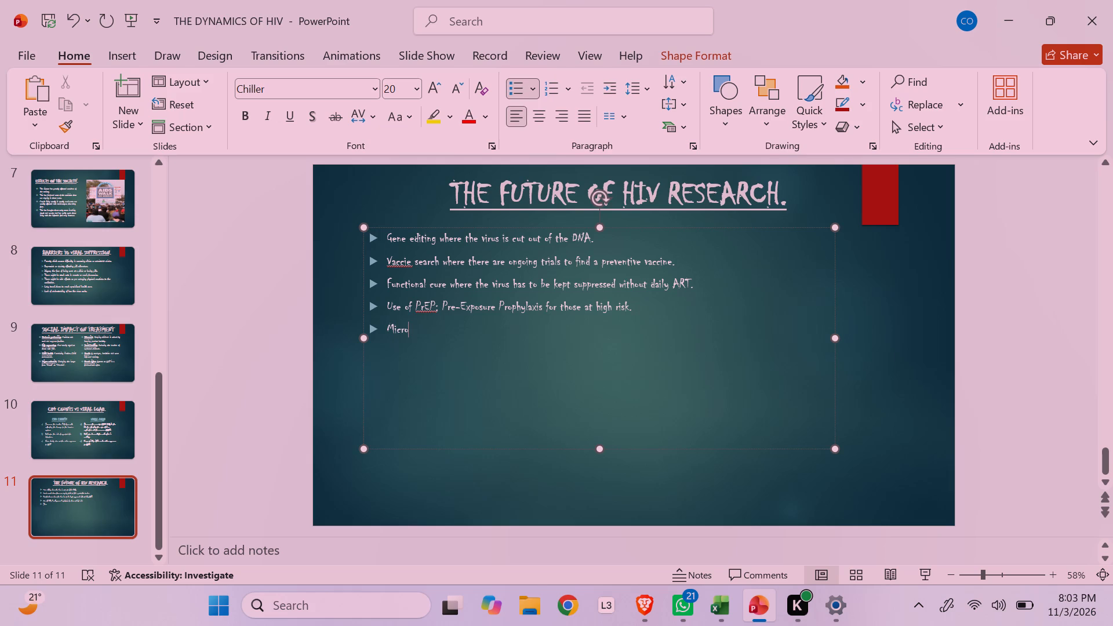
type("bicides")
key("space")
type("arre")
key("space")
key("BackSpace")
key("BackSpace")
key("BackSpace")
type("e")
key("space")
type("tp")
key("o")
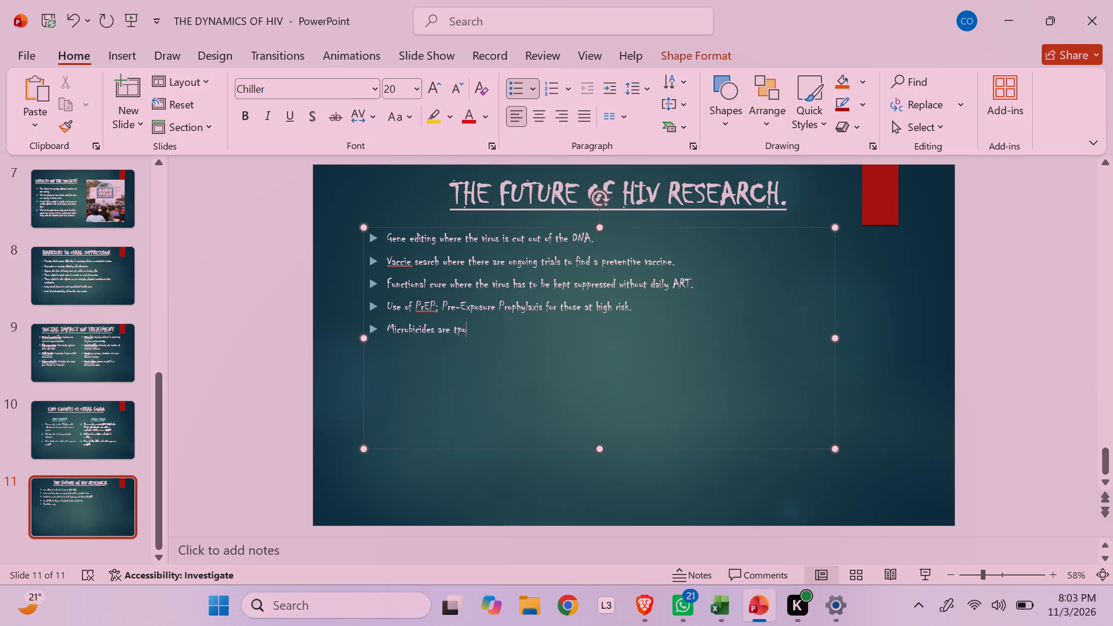
key("BackSpace")
key("BackSpace")
key("p")
key("BackSpace")
type("opi")
key("c")
type("al gels")
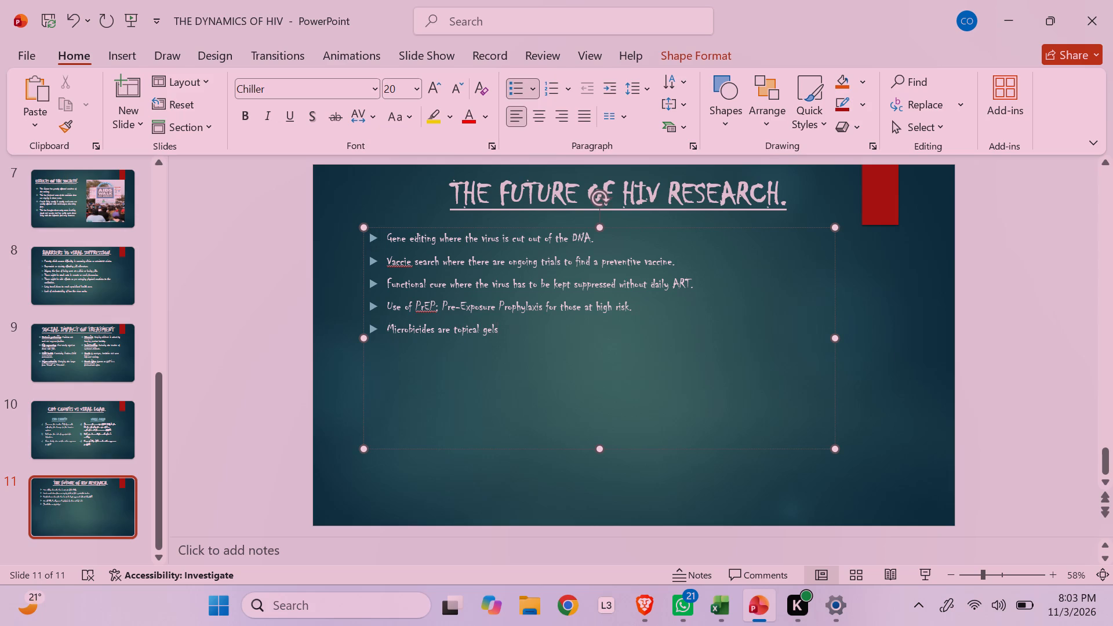
key("space")
type("used")
key("space")
type("for")
key("space")
type("lo")
type("al")
key("BackSpace")
key("BackSpace")
type("calized")
key("space")
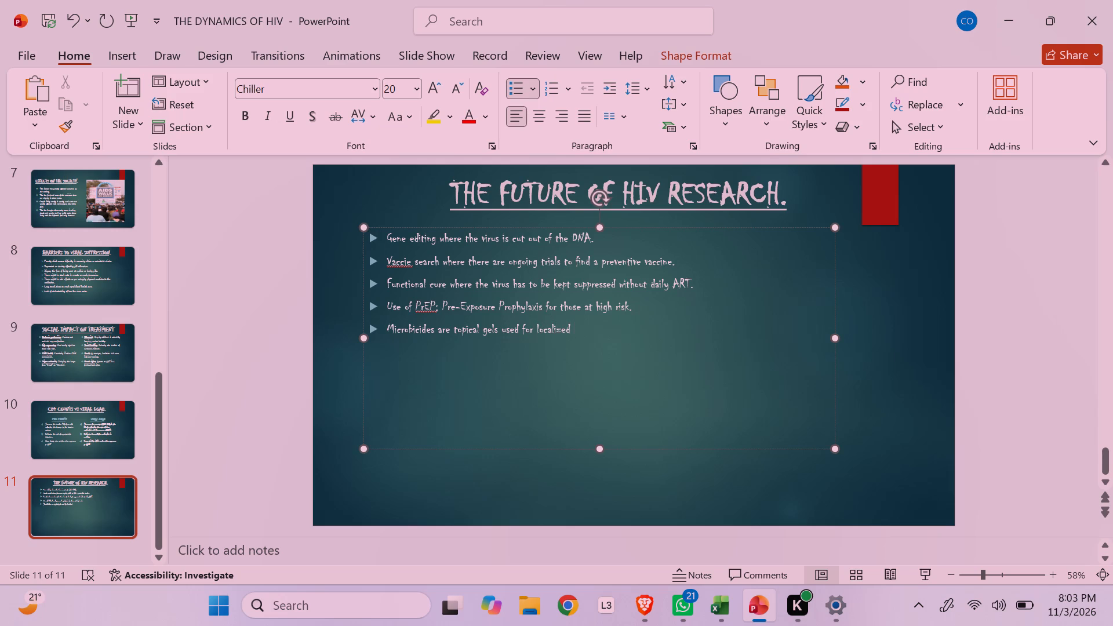
type("protection")
key("space")
key("BackSpace")
key("s")
key("BackSpace")
key("period")
Add a sixth body bullet on the eleventh slide beginning "Digital health which involves using apps".
key("Return")
type("DI")
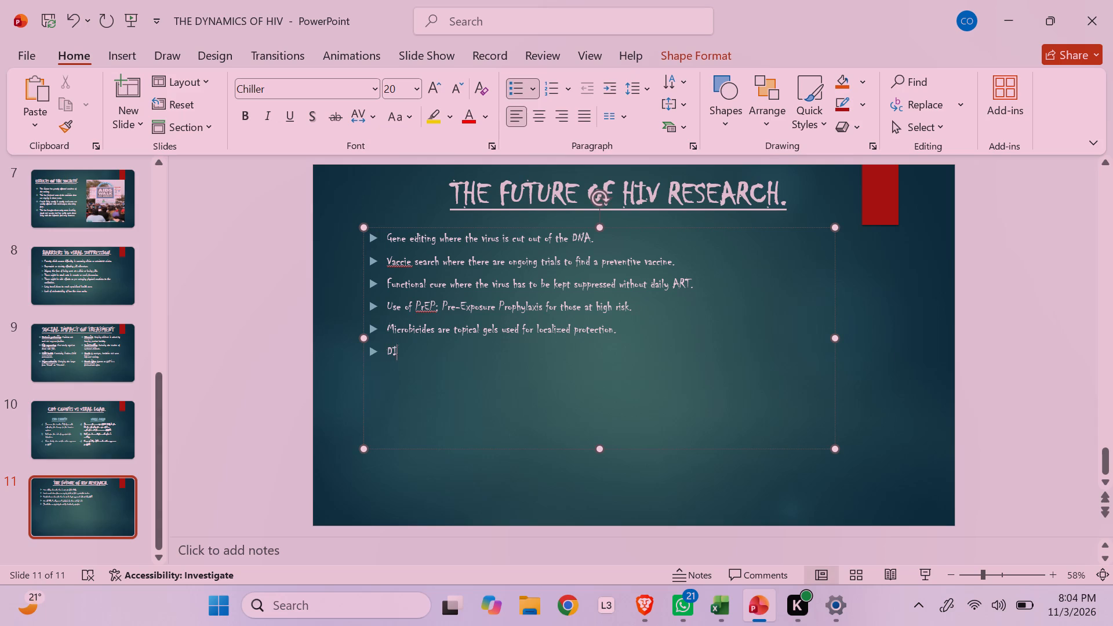
type("gi")
key("BackSpace")
key("BackSpace")
key("BackSpace")
key("i")
key("g")
key("i")
key("t")
type("alv")
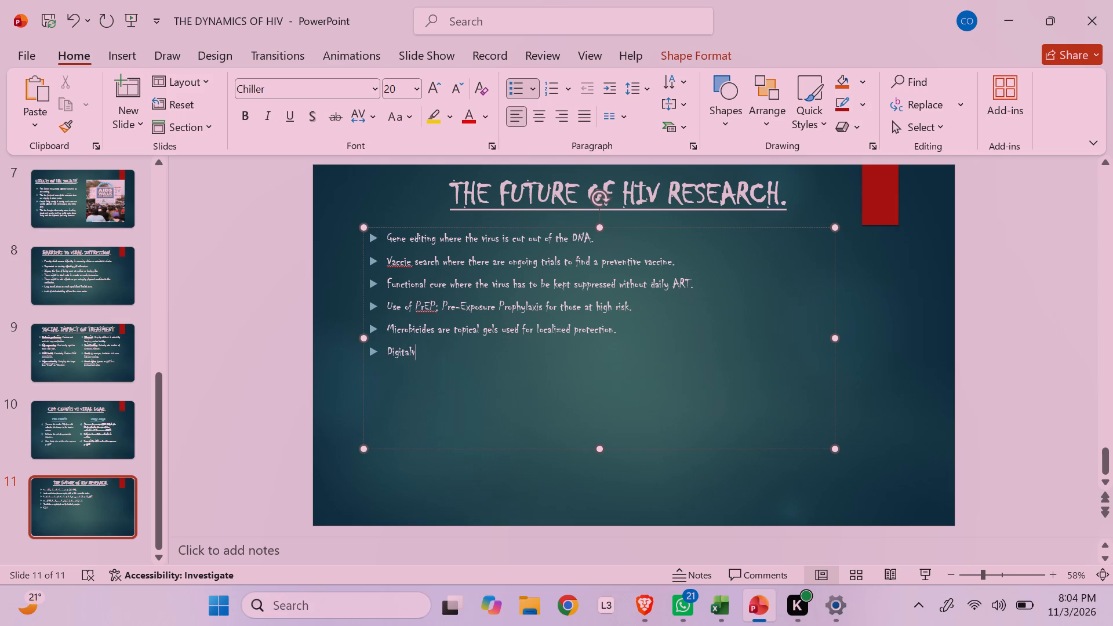
key("BackSpace")
key("space")
type("heal")
type("th")
key("space")
type("which")
key("space")
type("involves")
key("space")
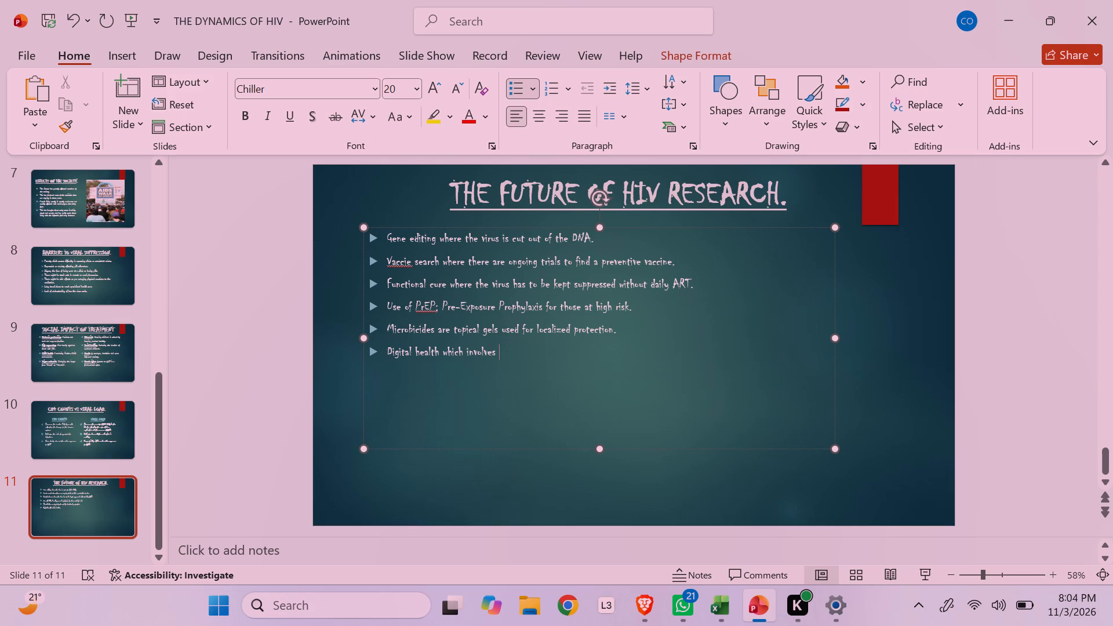
type("using")
key("space")
type("apps")
key("space")
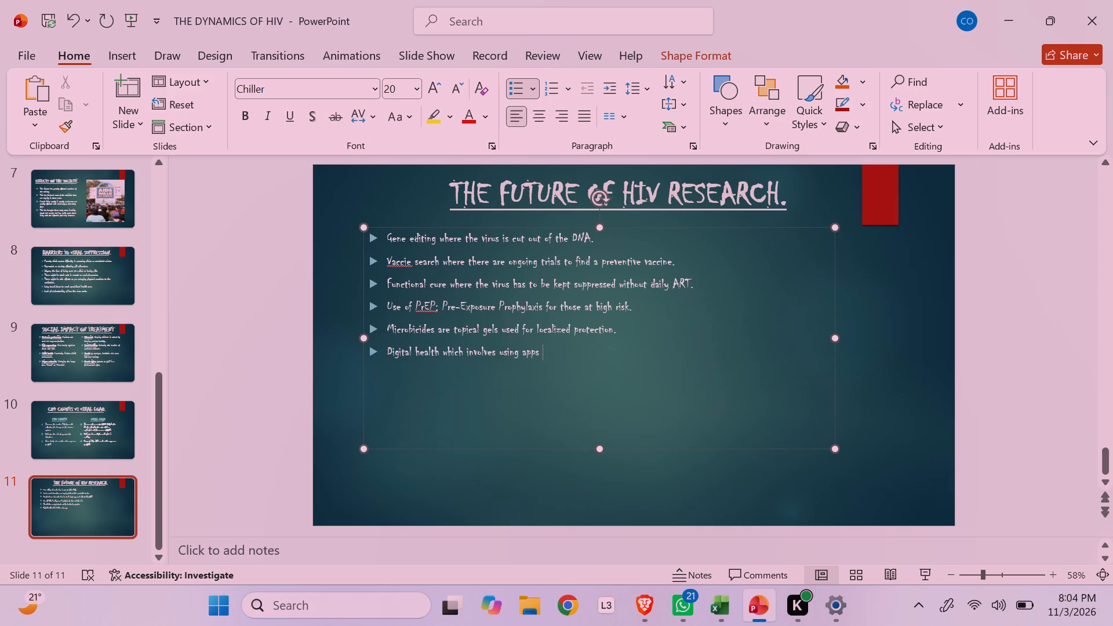
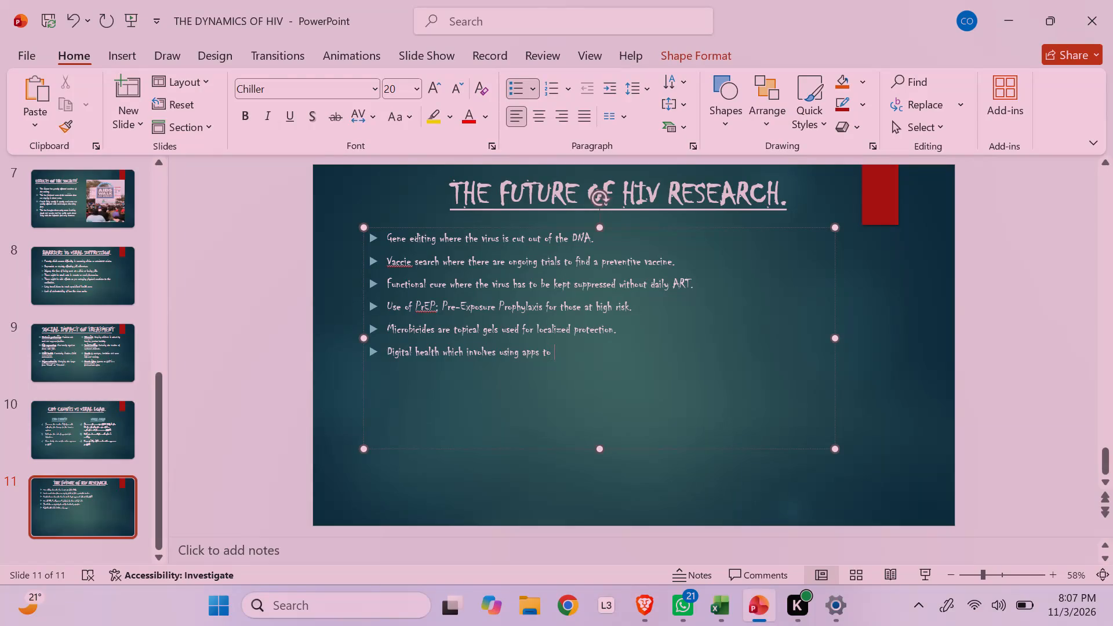
Complete the sixth bullet on the eleventh slide with "track adherence and results.".
type("track")
key("space")
type("ad")
key("h")
type("era")
key("BackSpace")
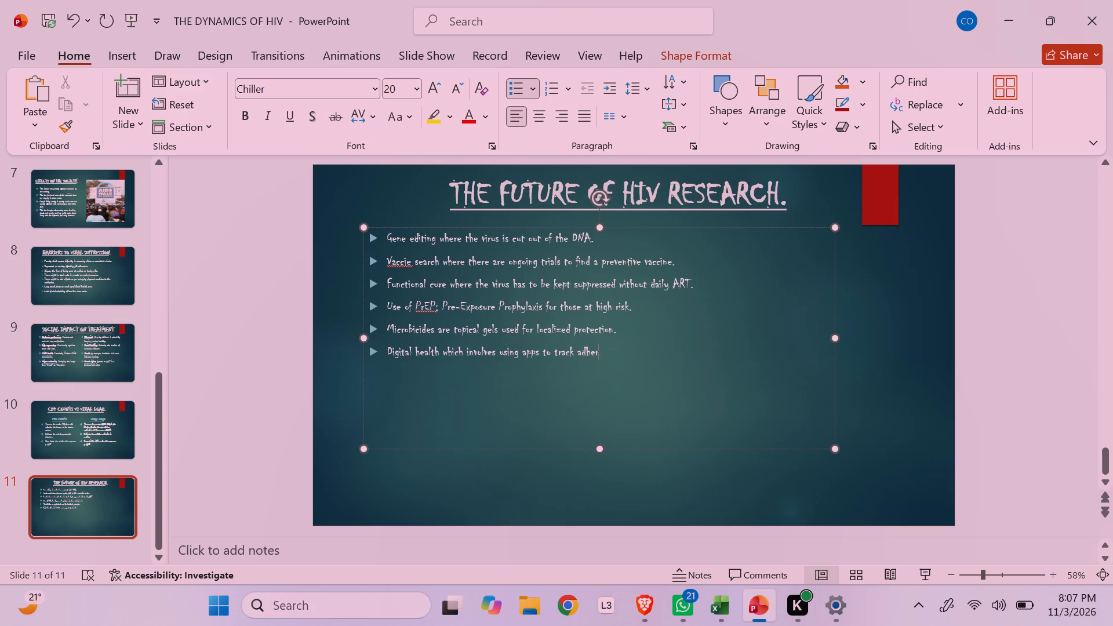
type("ence")
key("space")
type("and results")
key("period")
Add a seventh body bullet on the eleventh slide: "Optimism; We are closer to a cure than ever before.".
key("Return")
type("Optimis")
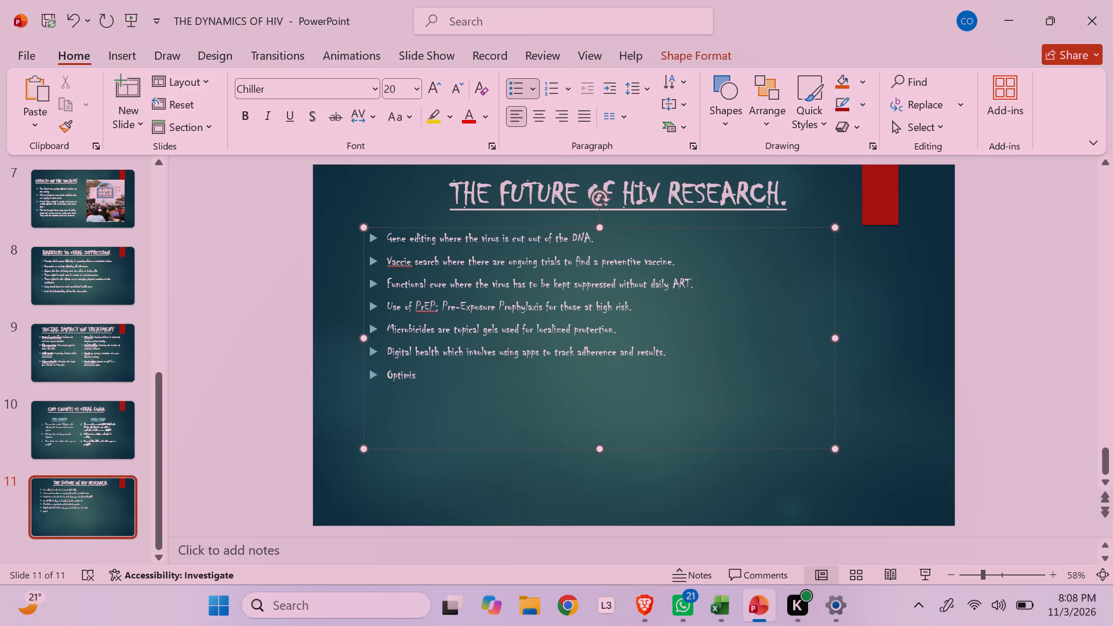
key("m")
type(";")
key("space")
type("We ae")
key("BackSpace")
type("re")
key("space")
type("closer")
key("space")
type("to")
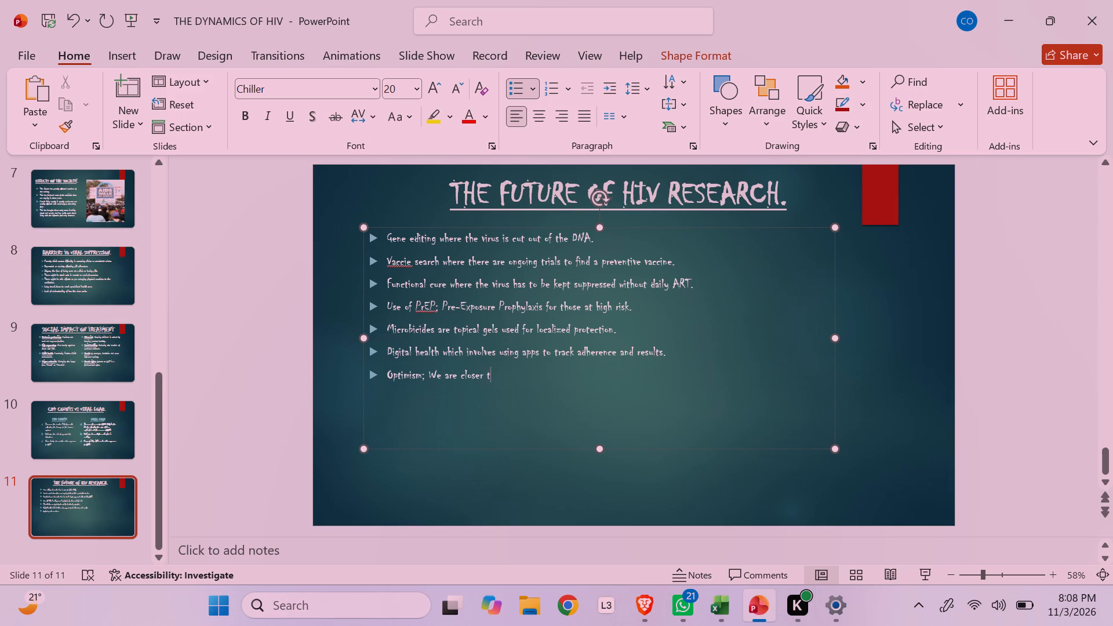
key("space")
type("a")
key("space")
type("cure")
key("space")
type("than")
key("space")
type("ever")
key("space")
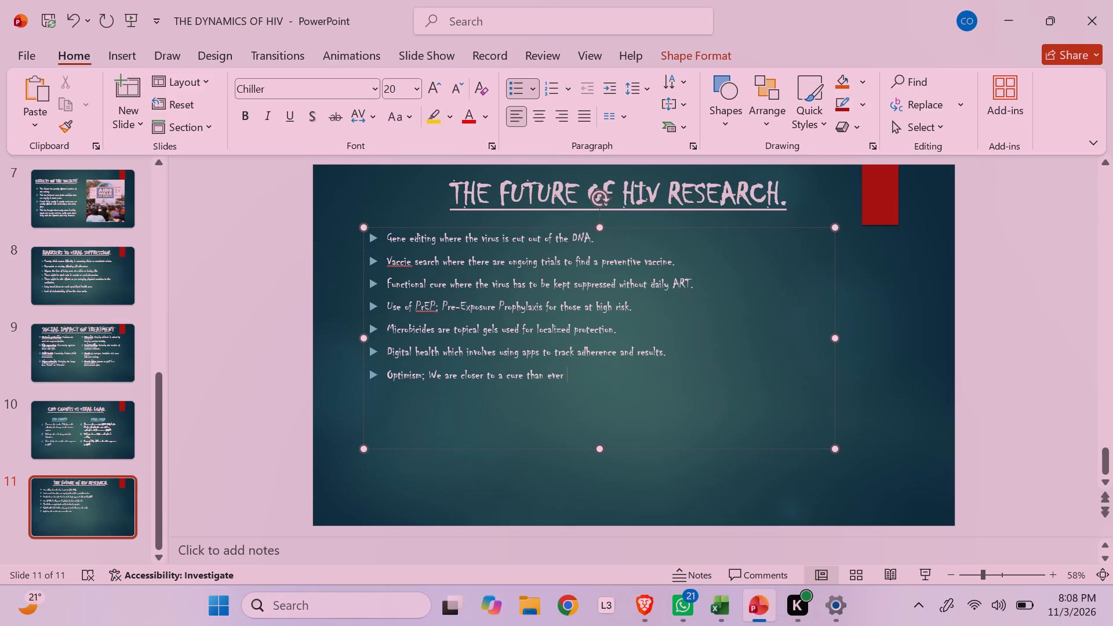
type("before")
key("space")
key("BackSpace")
key("period")
Add the missing period after "ART" in the last CD4 Counts item on slide 10.
left_click(88, 422)
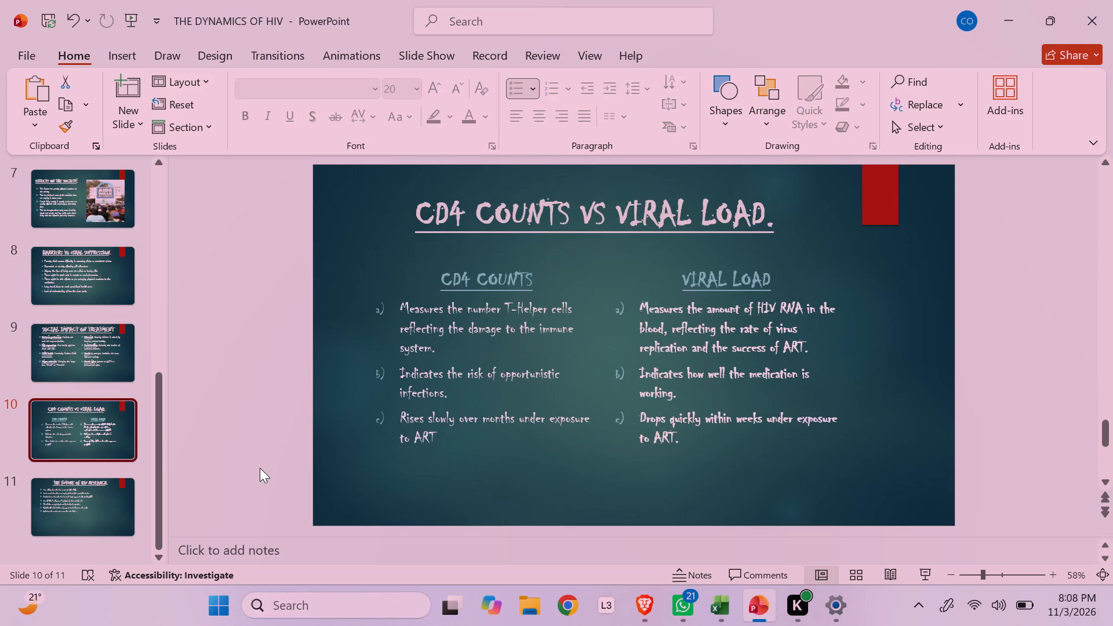
left_click(442, 442)
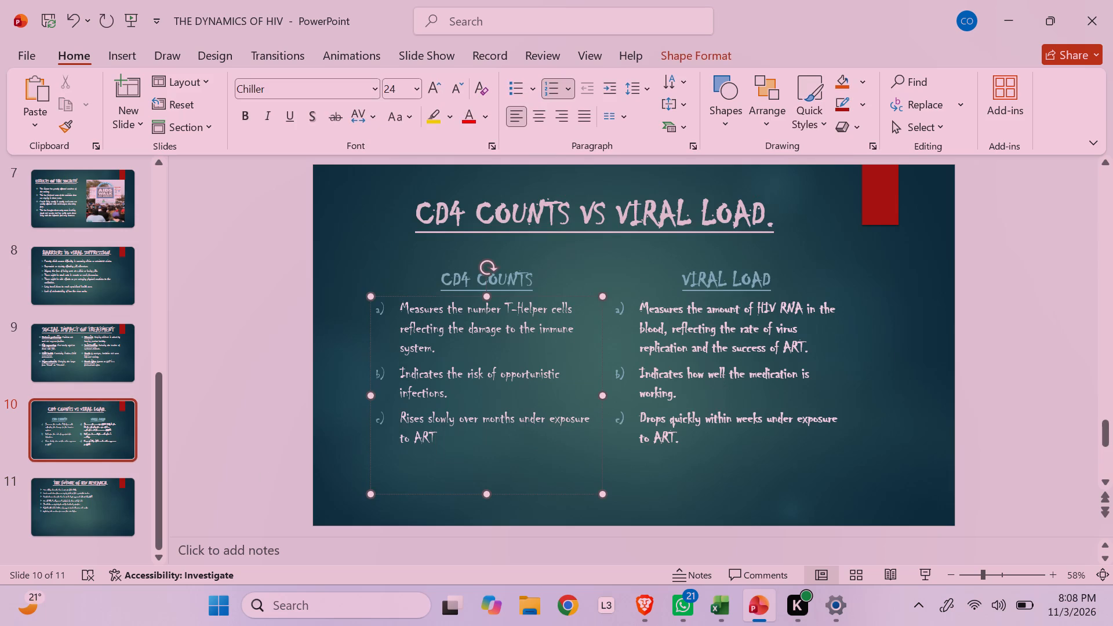
key("period")
Review the earlier slides on social impact of treatment, barriers to viral suppression and effects on the society.
left_click(95, 333)
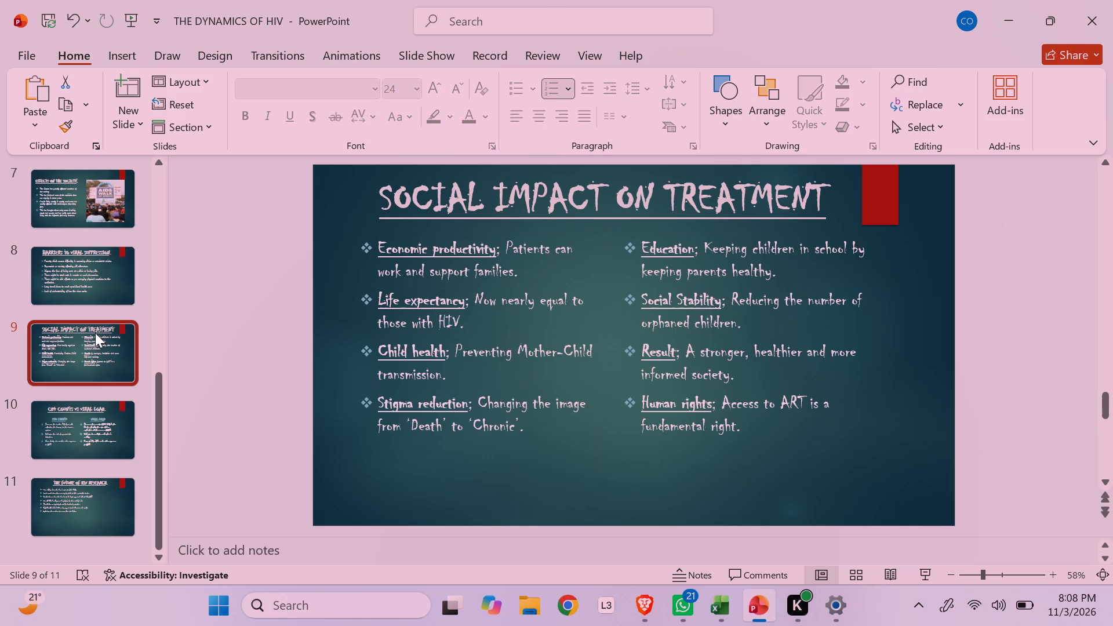
left_click(94, 292)
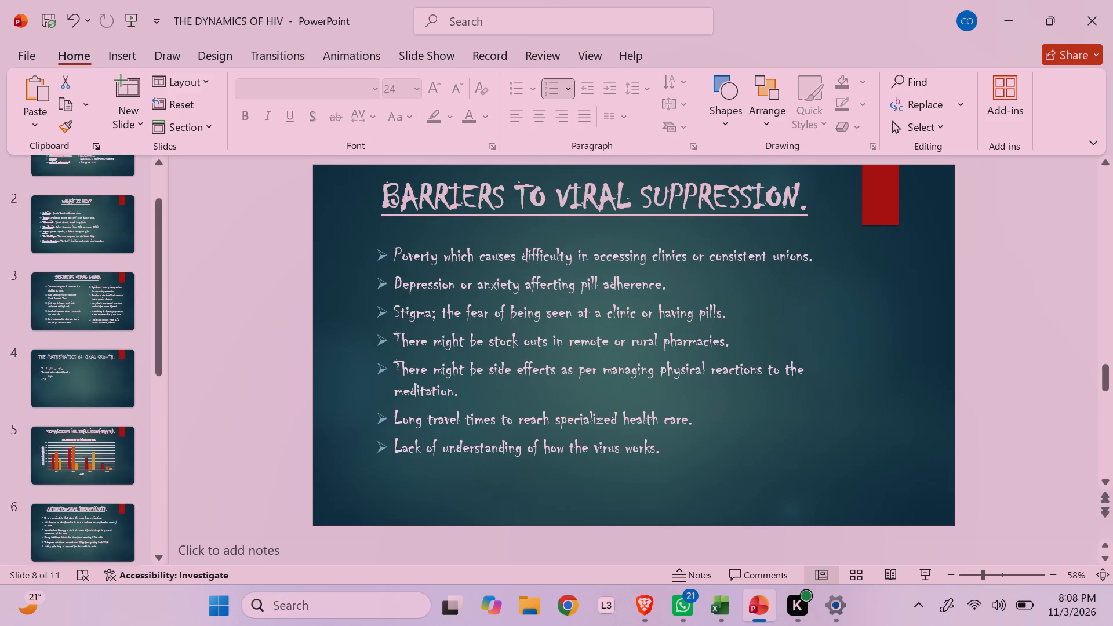
left_click(90, 391)
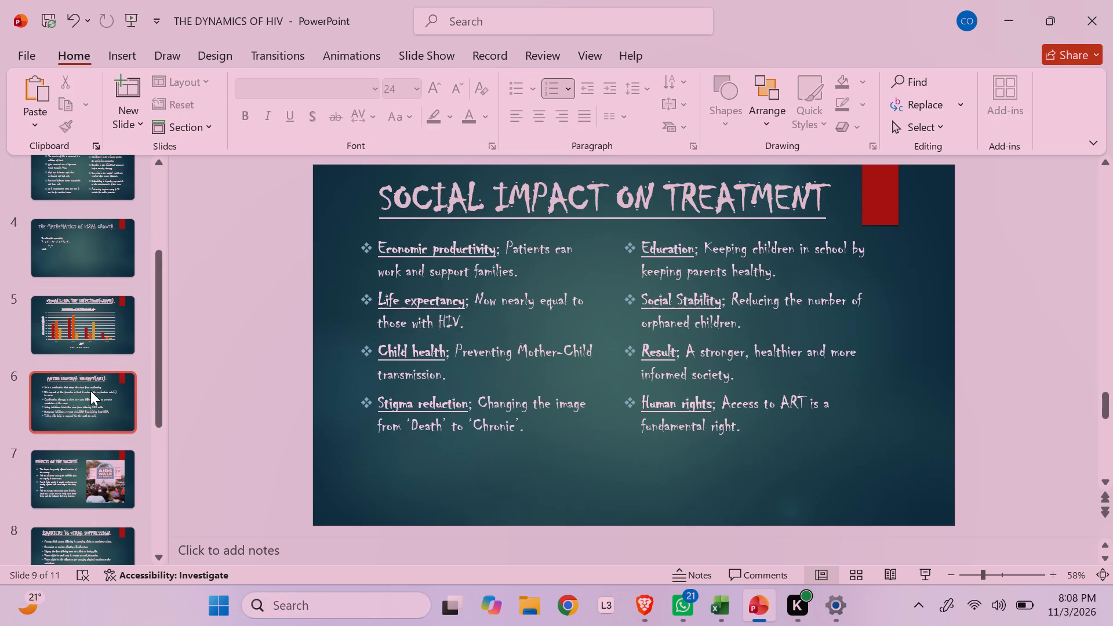
left_click(72, 456)
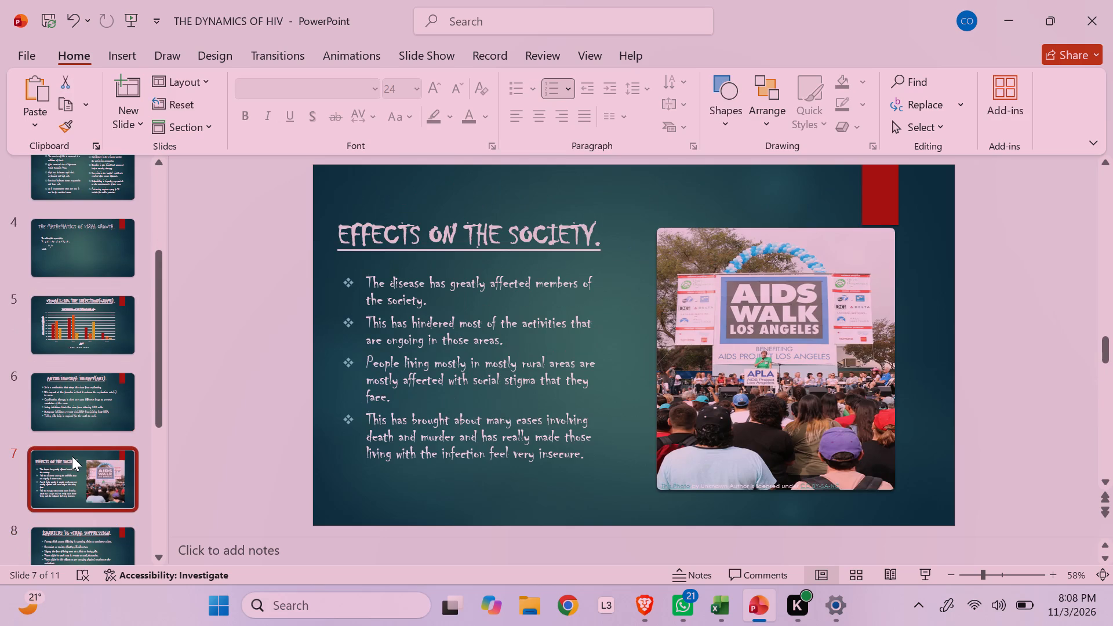
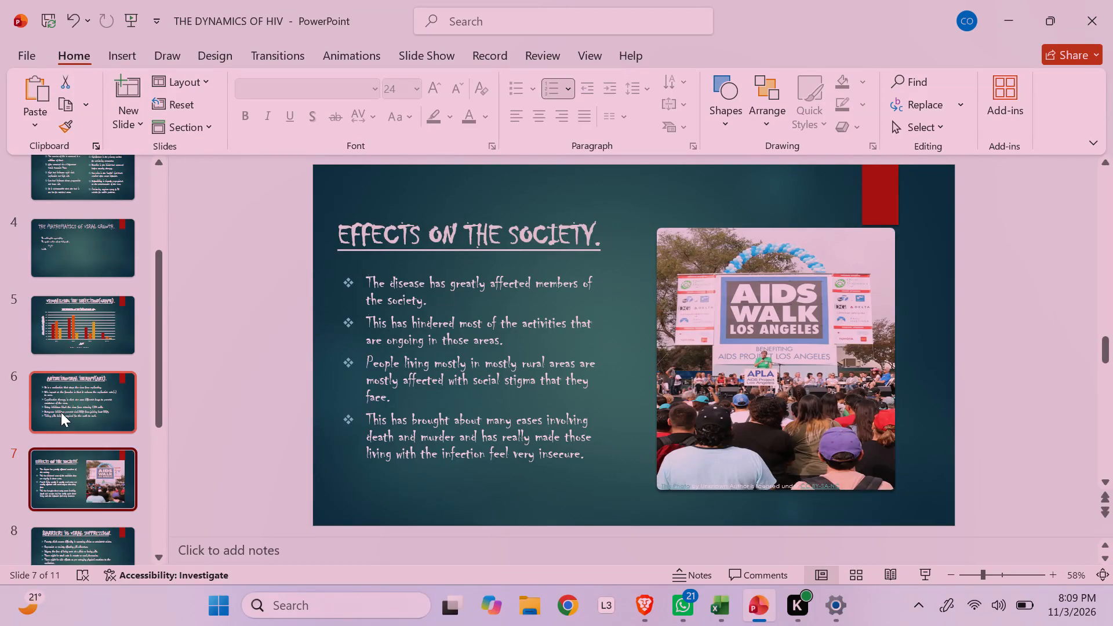
Review the slides from Antiretroviral Therapy (ART) back to What is HIV?, and return to the final slide on future HIV research.
left_click(61, 412)
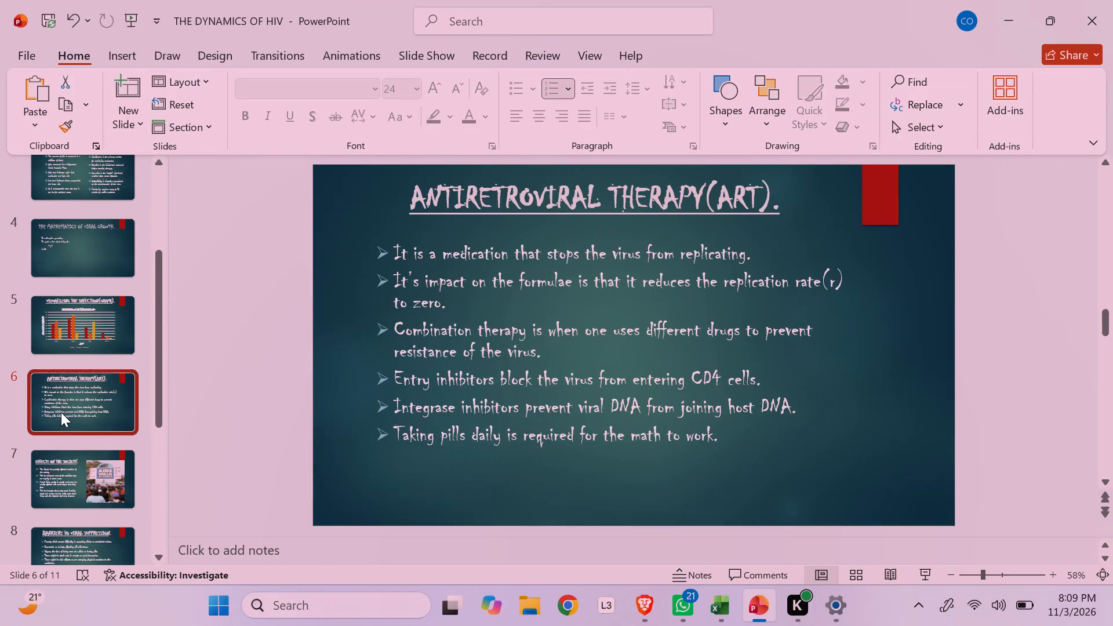
left_click(77, 339)
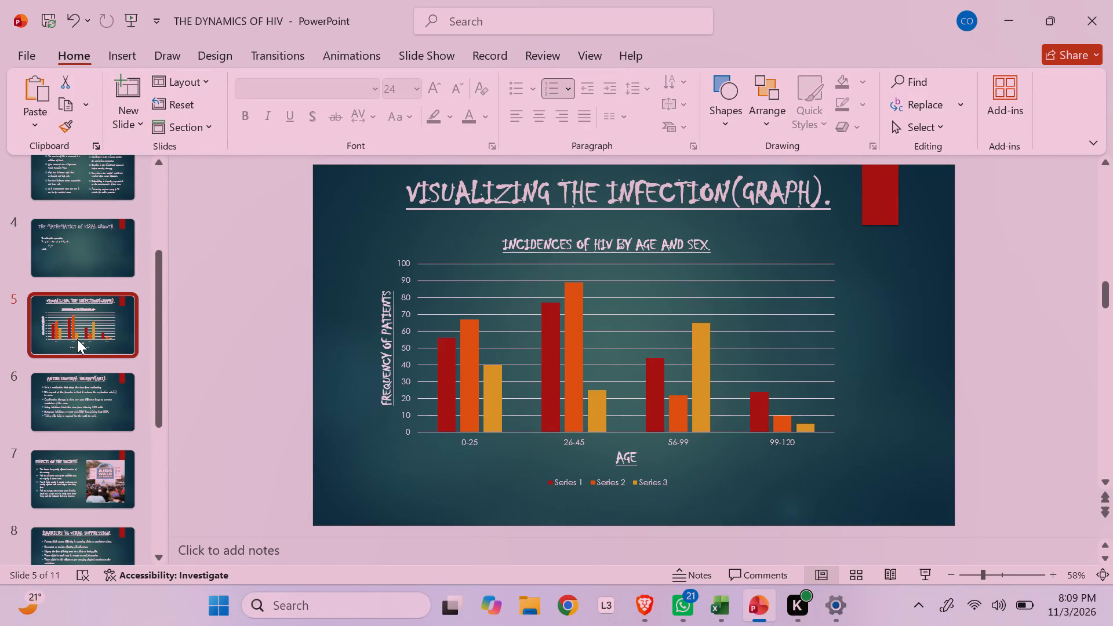
left_click(85, 246)
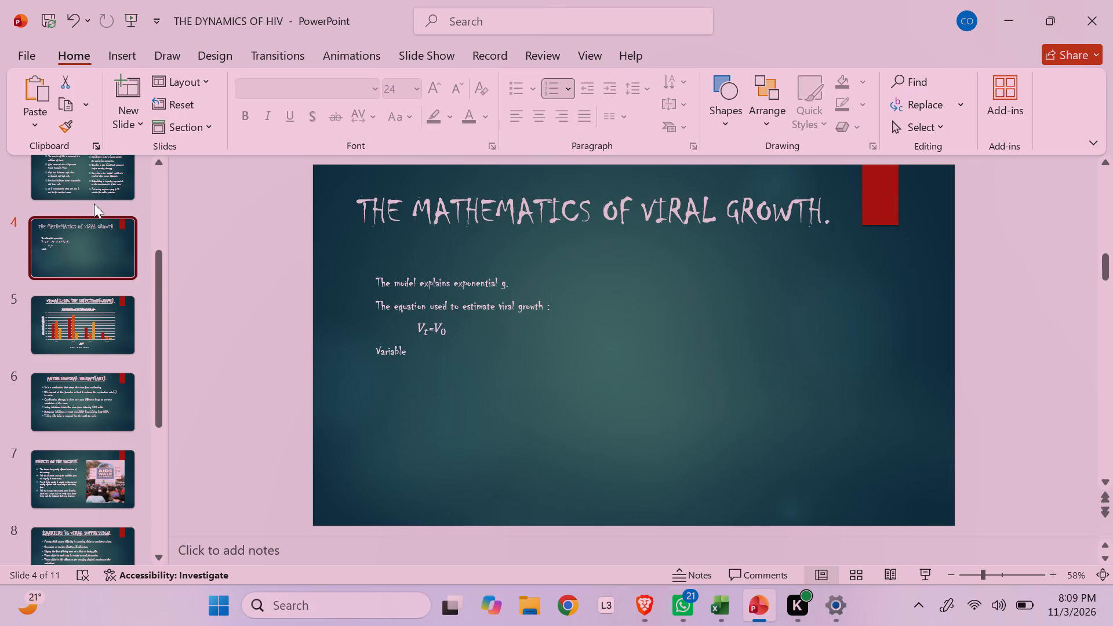
left_click(94, 203)
left_click(104, 179)
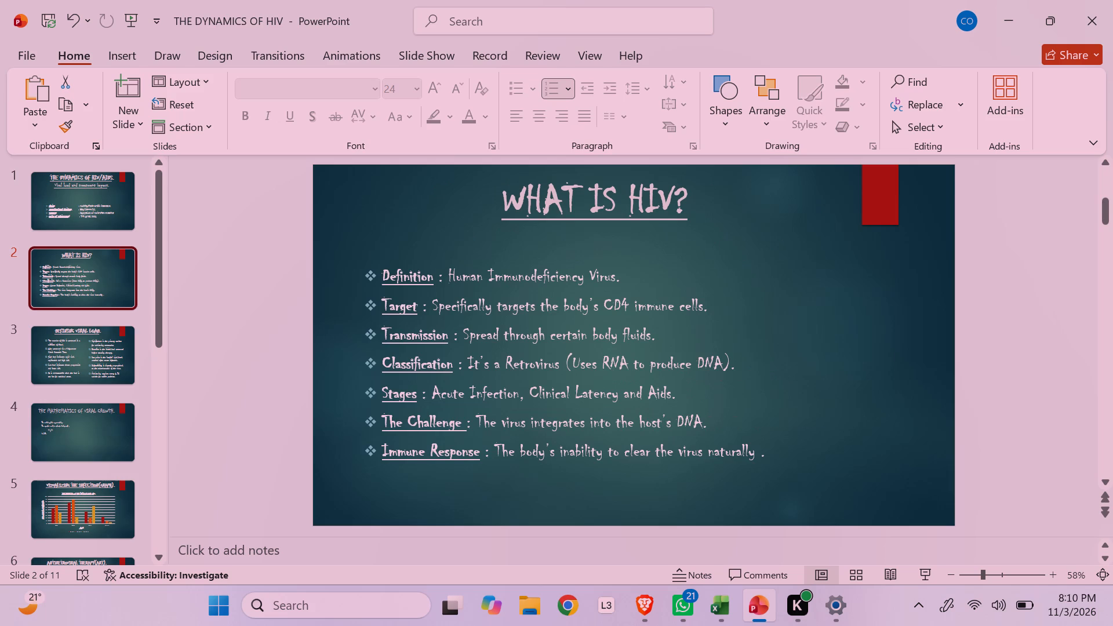
left_click(161, 407)
left_click(95, 490)
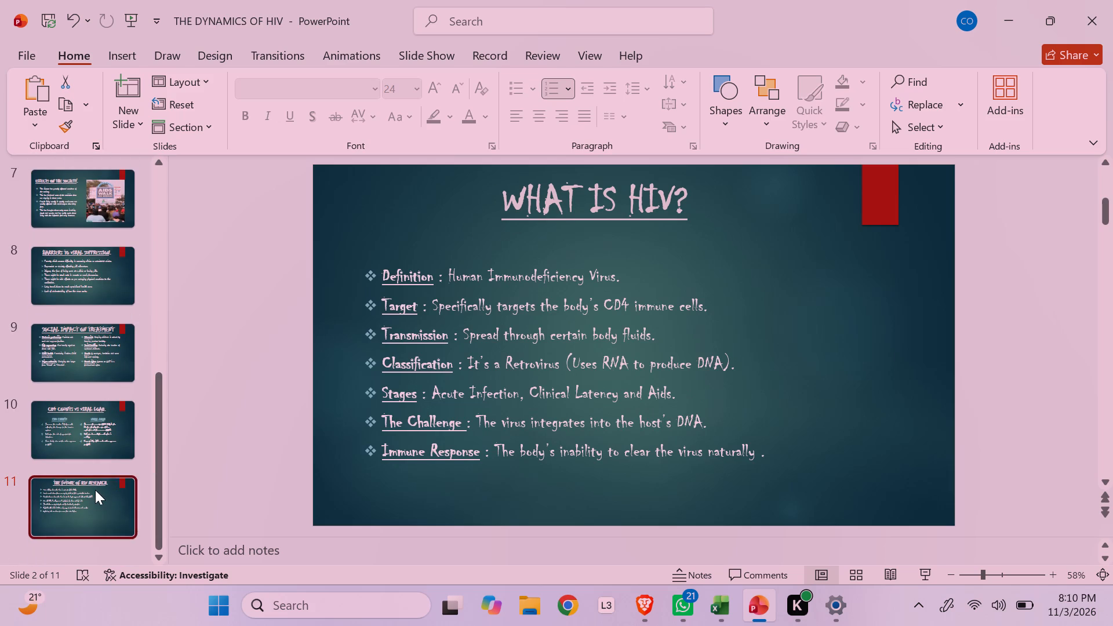